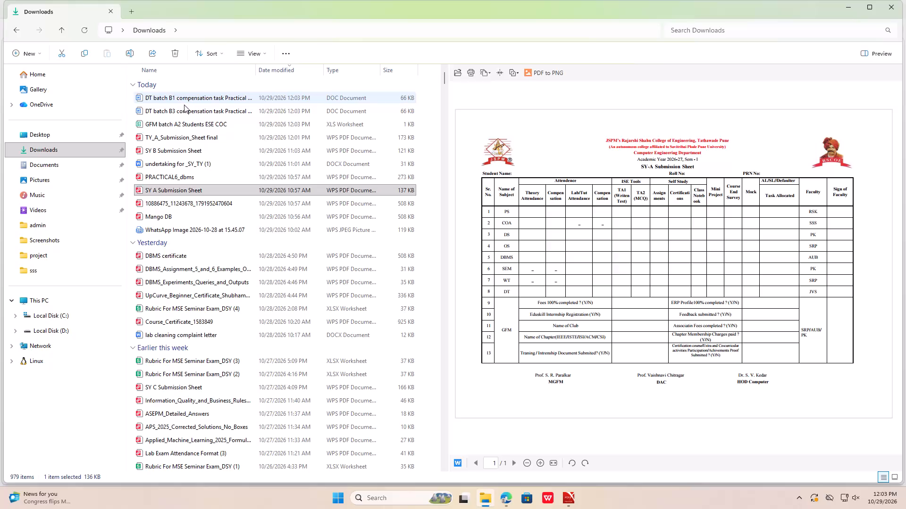
# Examine the GFM batch A2 Students ESE COC worksheet in Downloads.
pyautogui.doubleClick(185, 124)
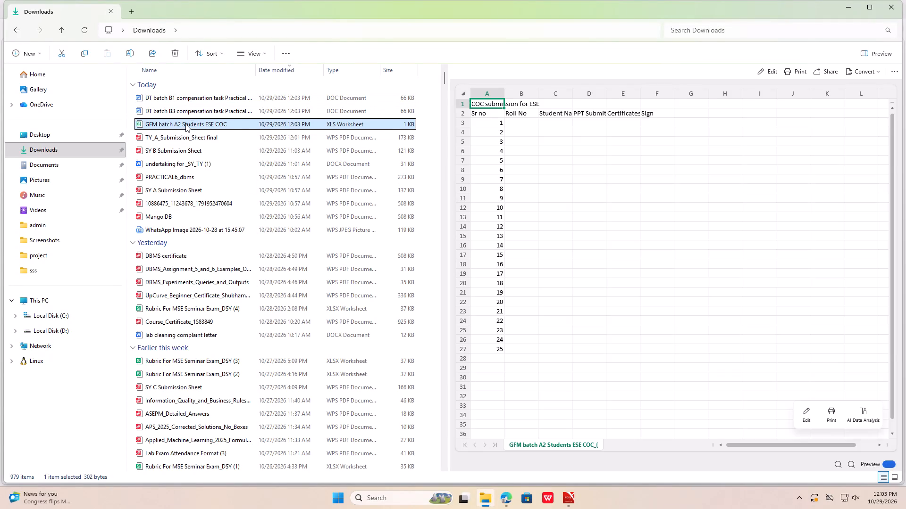
pyautogui.scroll(5, 589, 204)
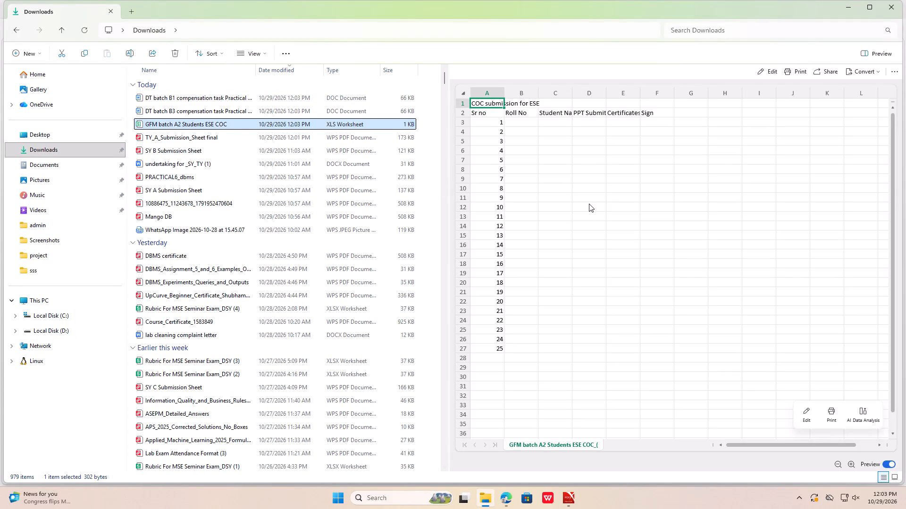
pyautogui.scroll(2, 589, 204)
pyautogui.scroll(-6, 589, 204)
pyautogui.scroll(15, 589, 204)
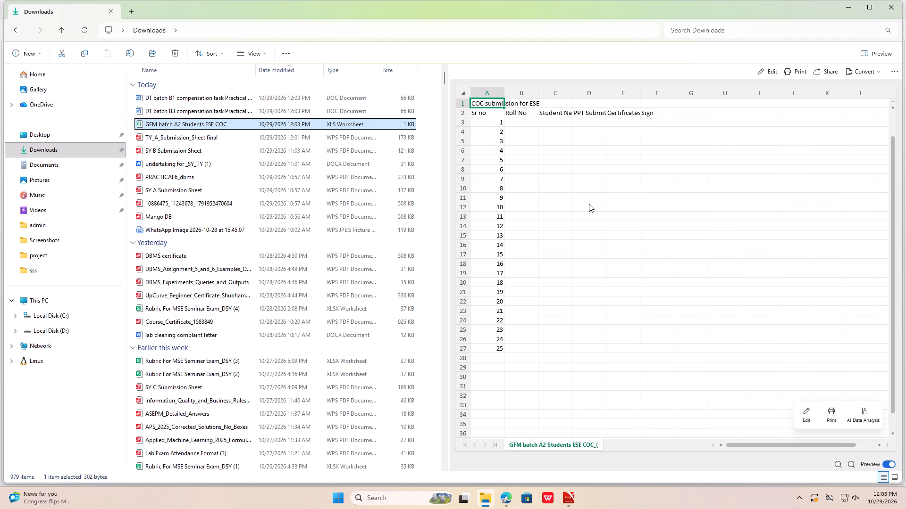
pyautogui.press('space')
# Print one copy of the current page of the DT batch B3 compensation task Practical Attendance document on the Canon LBP2900 and close the document.
pyautogui.doubleClick(194, 109)
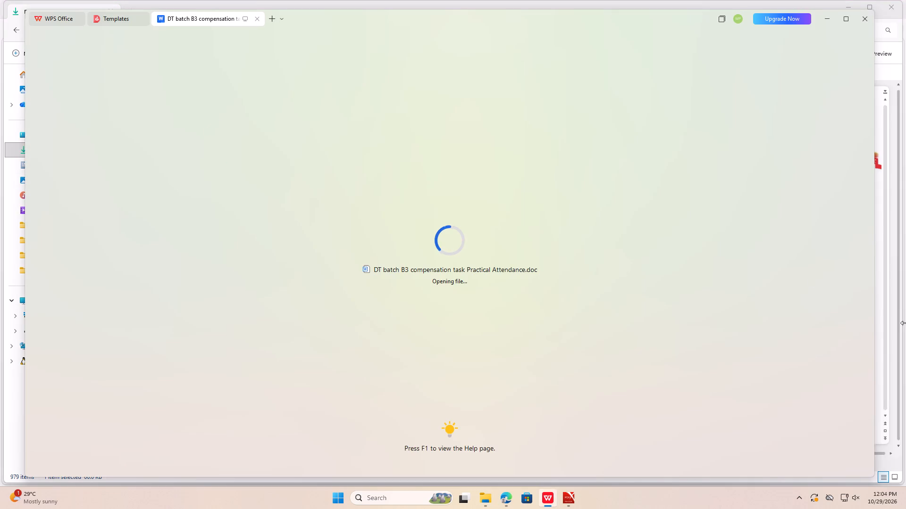
pyautogui.scroll(-4, 374, 211)
pyautogui.scroll(5, 374, 211)
pyautogui.click(43, 33)
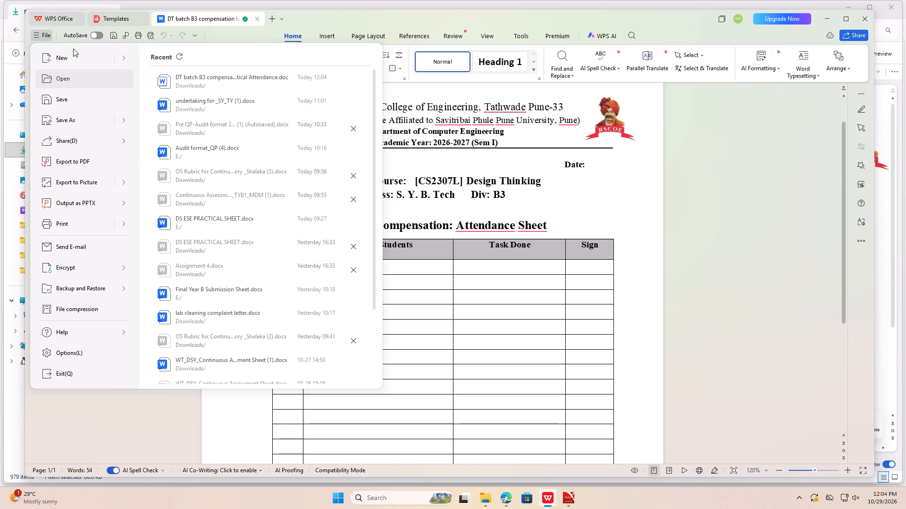
pyautogui.click(70, 224)
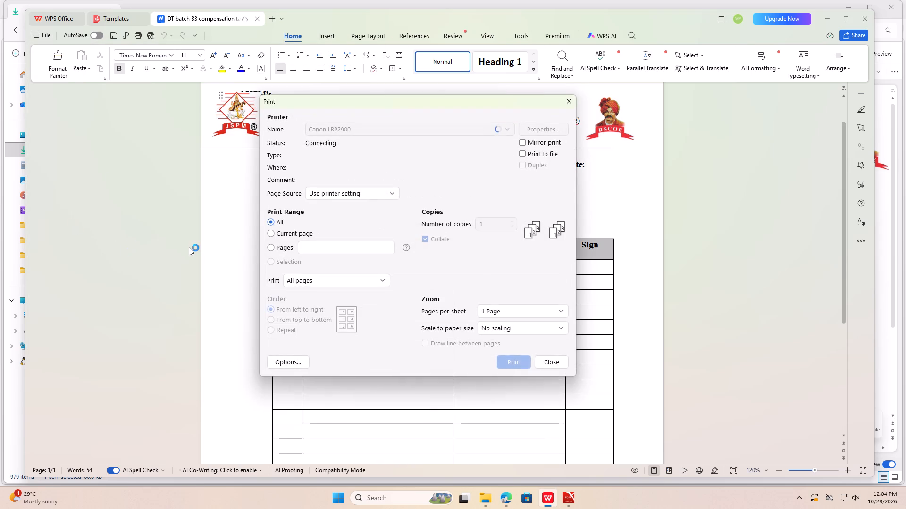
pyautogui.click(306, 234)
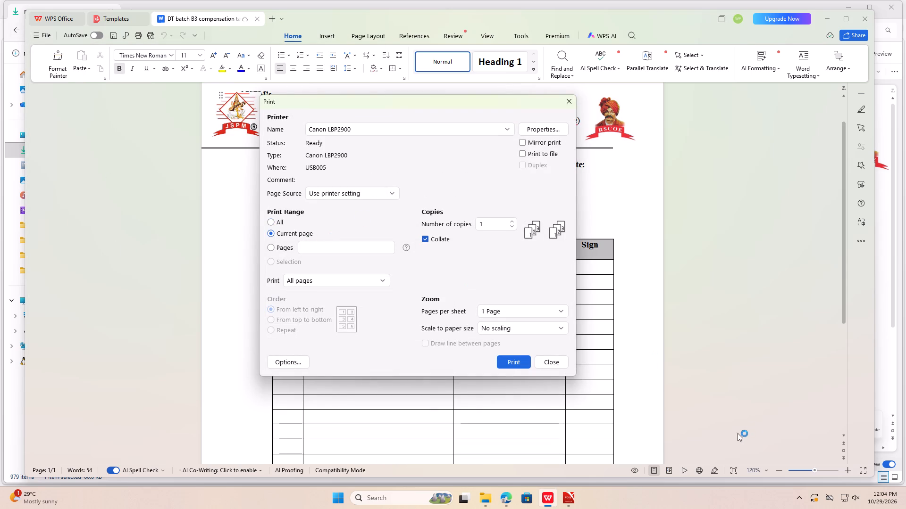
pyautogui.click(509, 364)
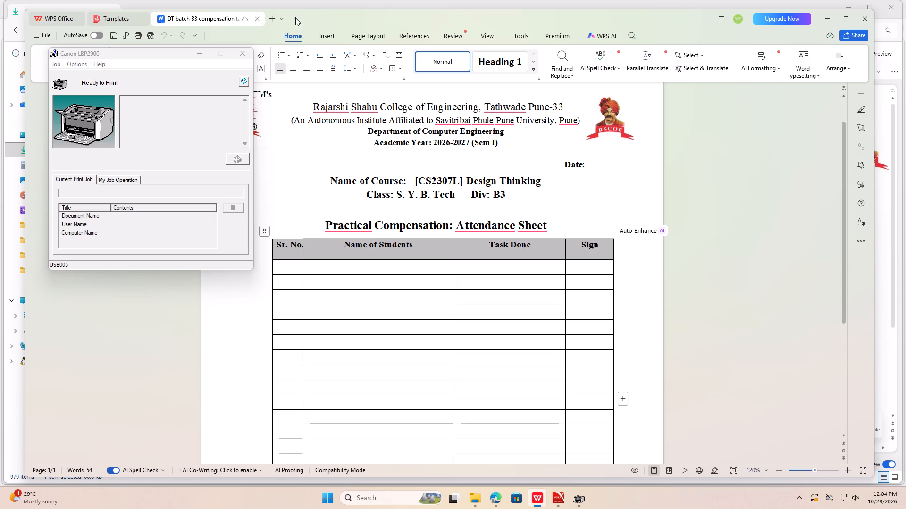
pyautogui.click(243, 51)
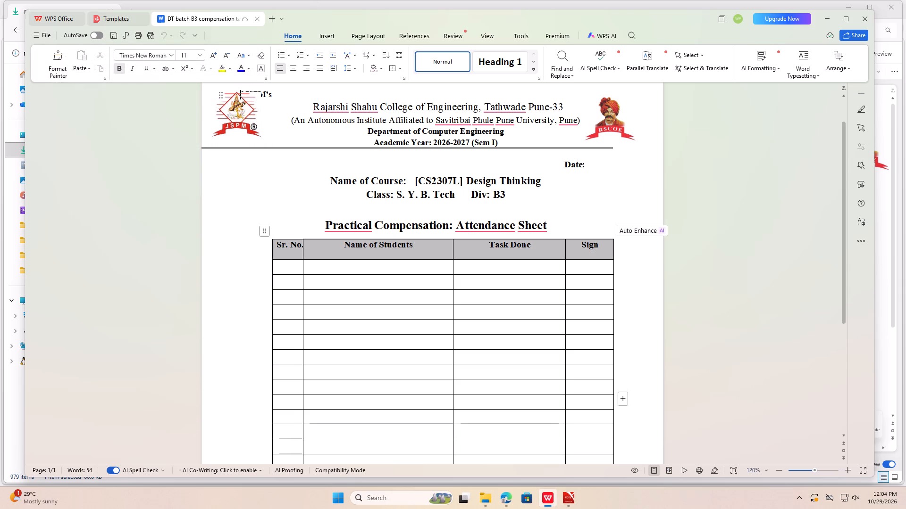
pyautogui.click(866, 19)
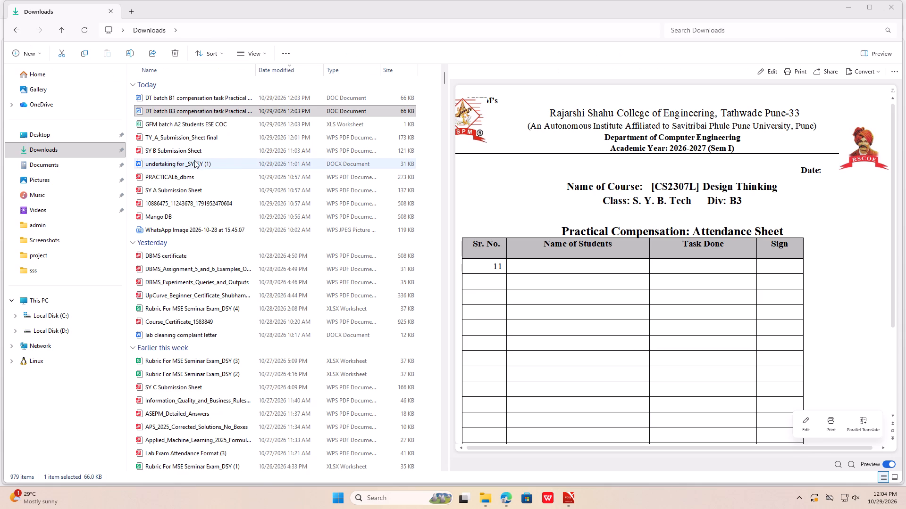
# Open the DT batch B1 compensation task Practical Attendance document and print one copy of the current page on the Canon LBP2900.
pyautogui.doubleClick(197, 98)
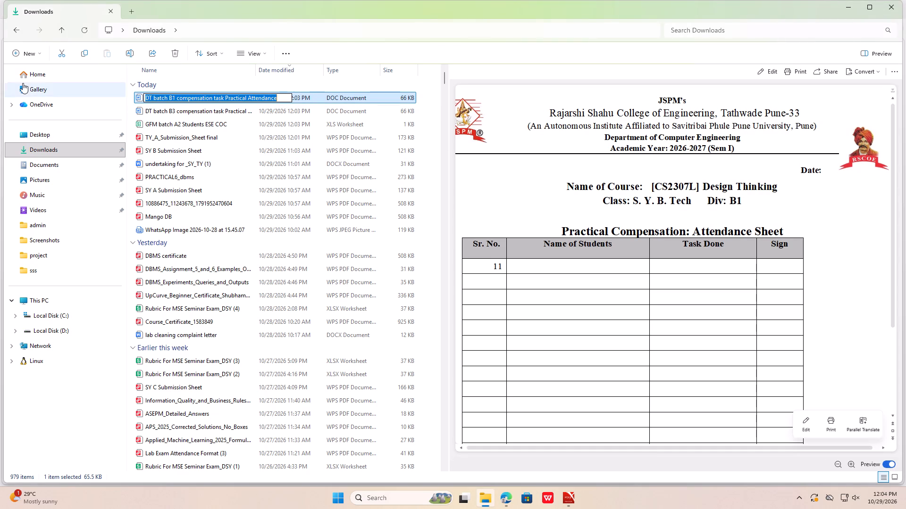
pyautogui.click(235, 154)
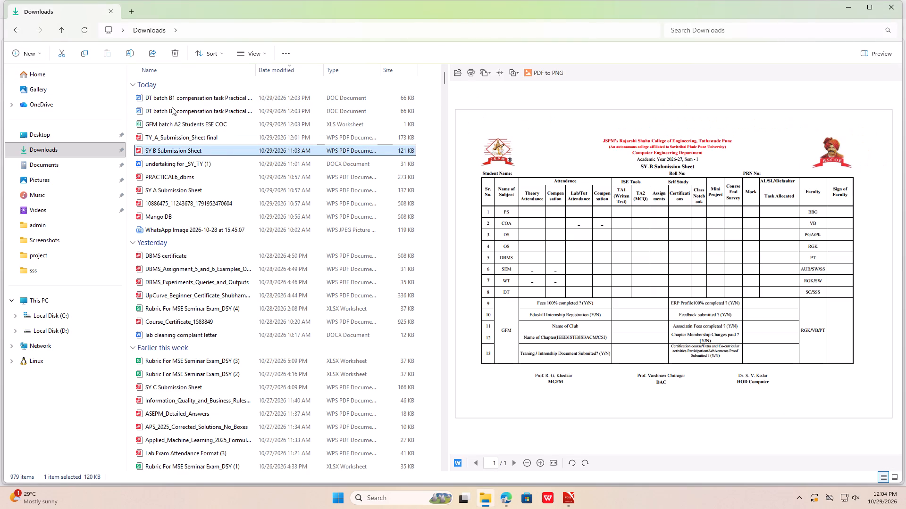
pyautogui.doubleClick(209, 97)
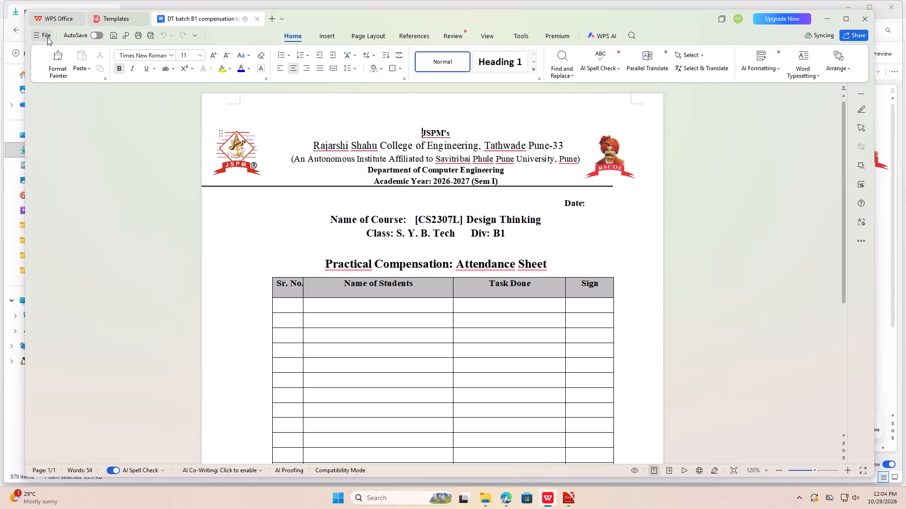
pyautogui.click(47, 37)
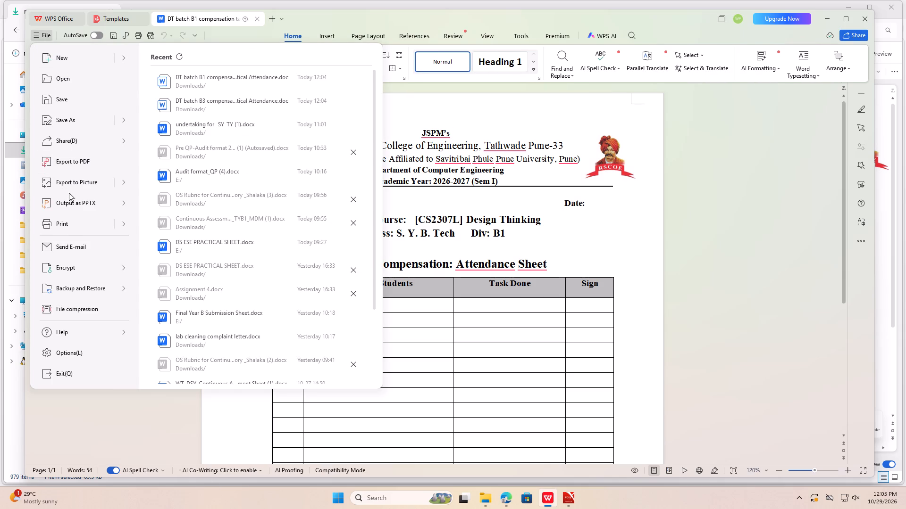
pyautogui.click(68, 229)
pyautogui.click(291, 235)
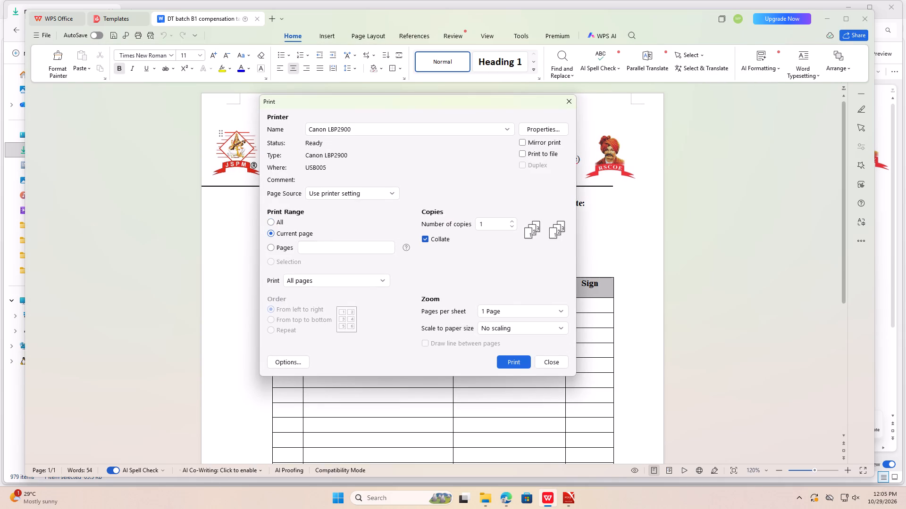
pyautogui.click(521, 363)
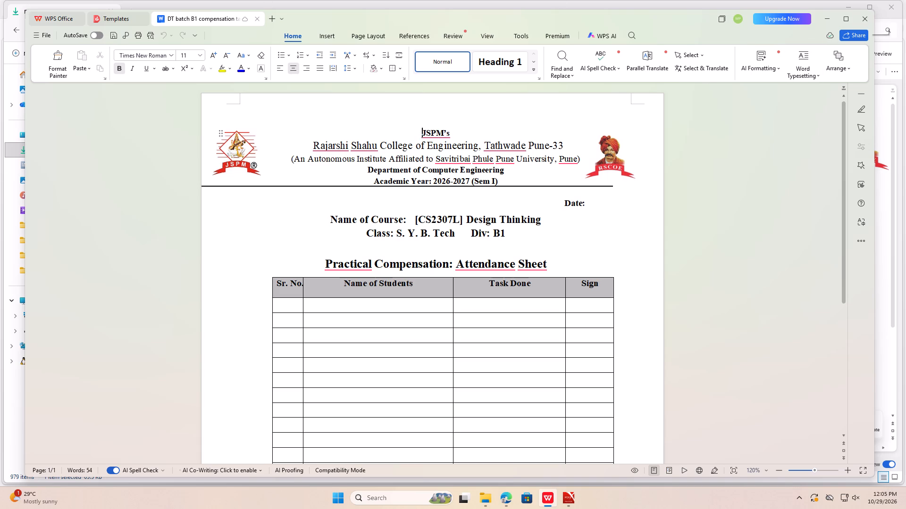
# Close the DT batch B1 attendance document without saving changes.
pyautogui.click(469, 159)
pyautogui.click(359, 130)
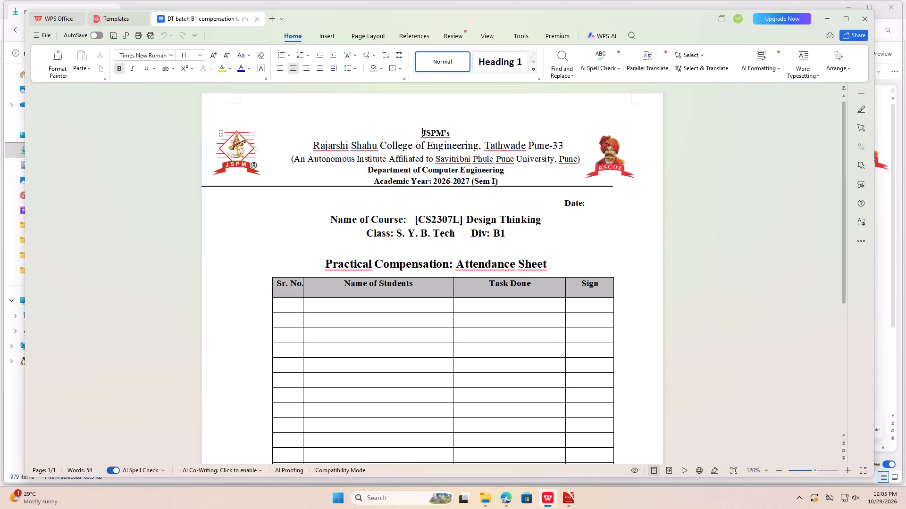
pyautogui.click(251, 158)
pyautogui.click(303, 148)
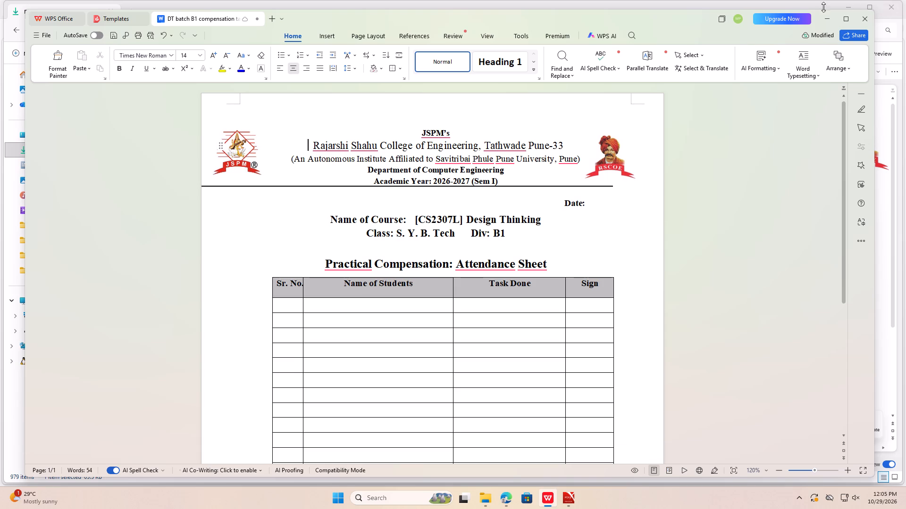
pyautogui.click(866, 19)
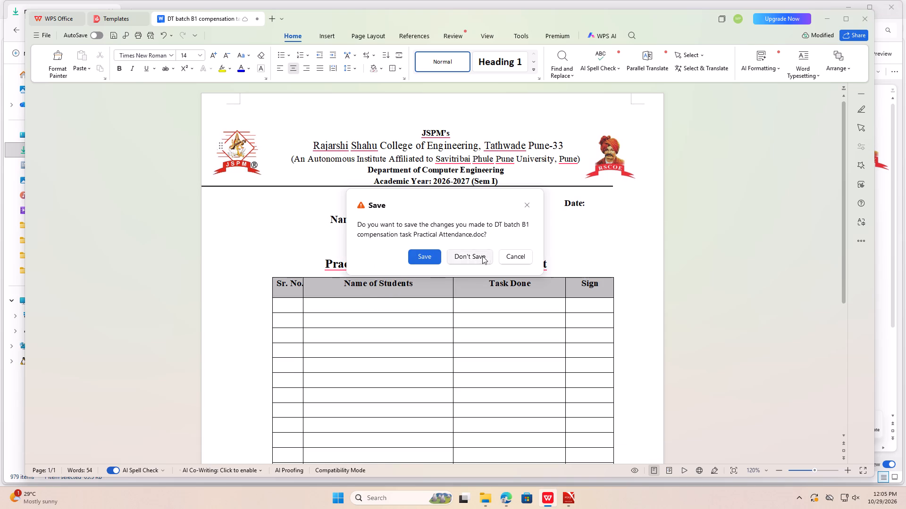
pyautogui.click(481, 256)
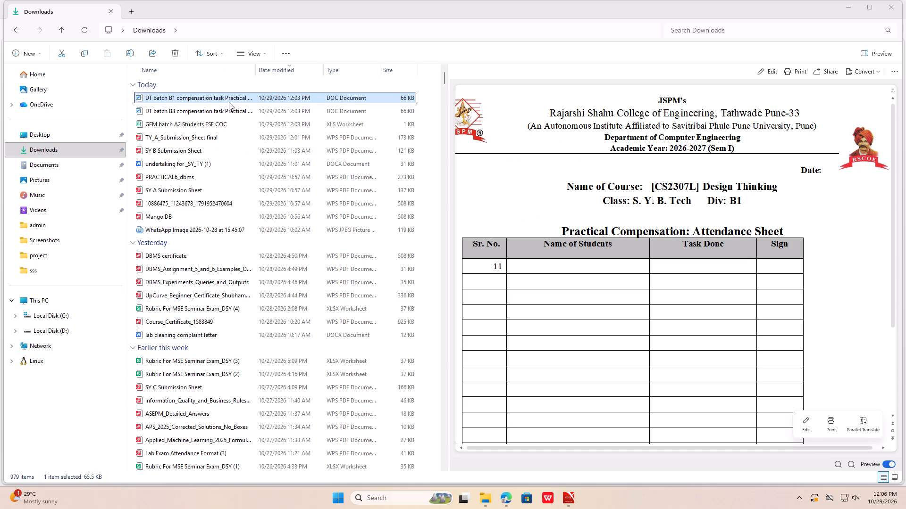
# Delete the DT batch B1 and DT batch B3 compensation task attendance documents from Downloads.
pyautogui.press('Delete')
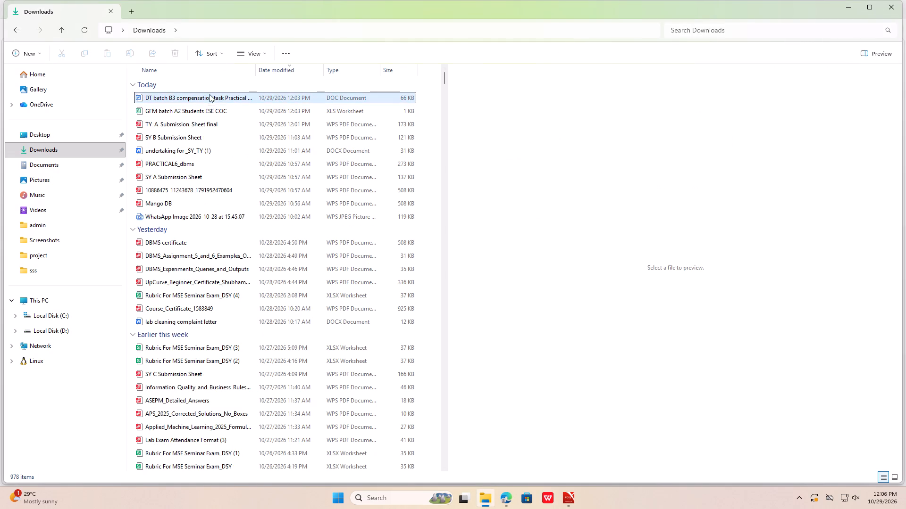
pyautogui.click(209, 93)
pyautogui.press('Delete')
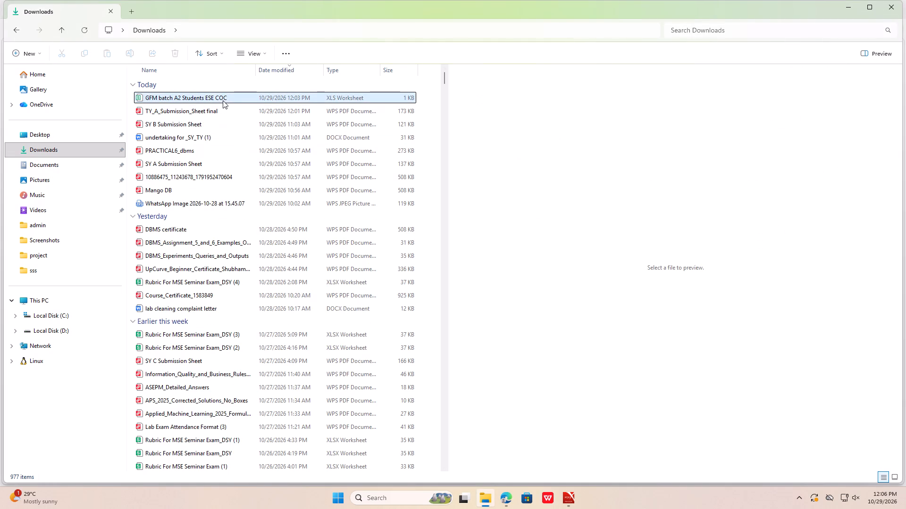
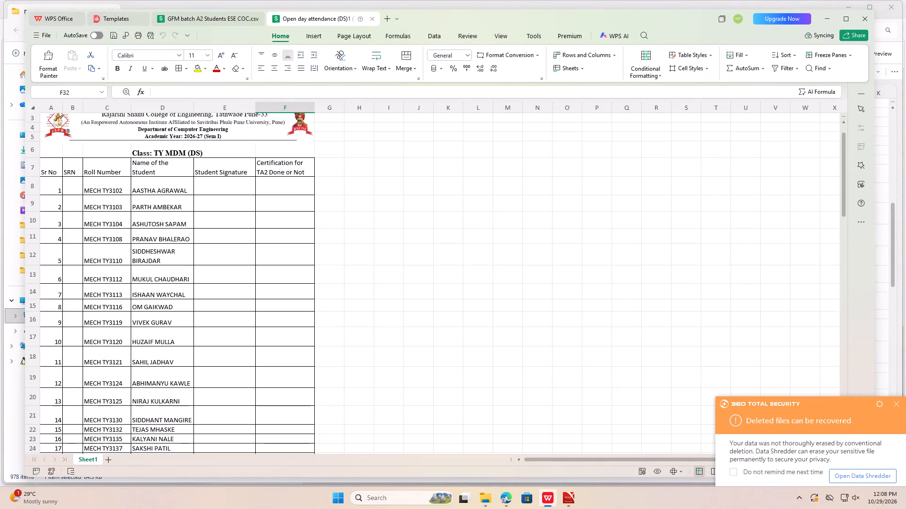
# Clear the contents of all student rows, A8 to F81, below the header row of the Open day attendance (DS) sheet.
pyautogui.scroll(4, 185, 181)
pyautogui.click(185, 144)
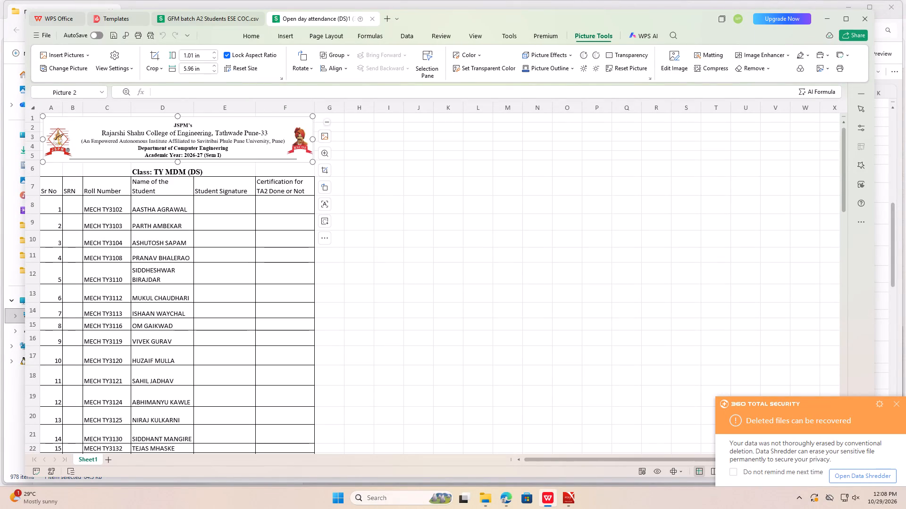
pyautogui.click(416, 257)
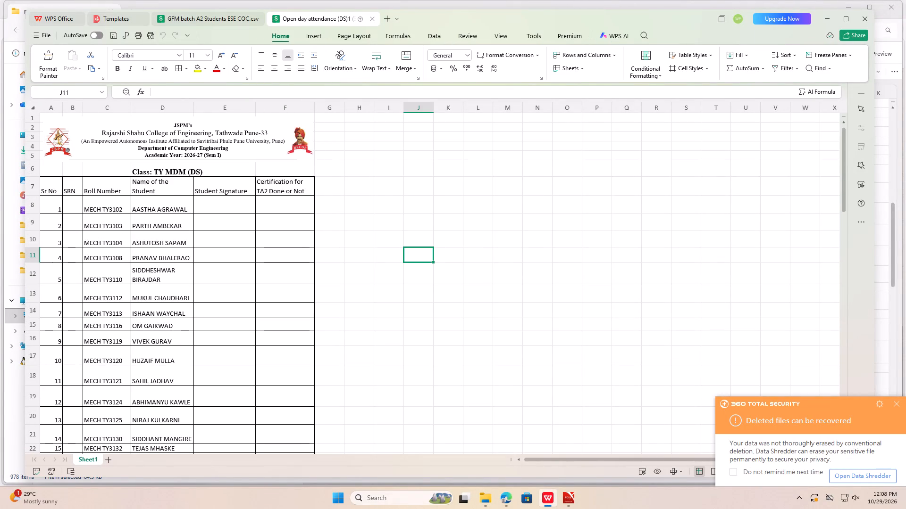
pyautogui.moveTo(55, 205); pyautogui.dragTo(156, 505)
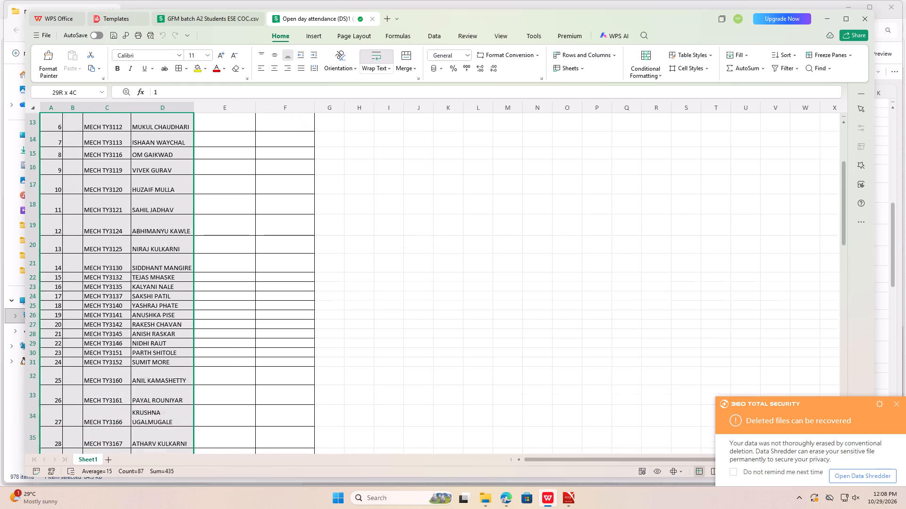
pyautogui.moveTo(156, 505); pyautogui.dragTo(138, 508)
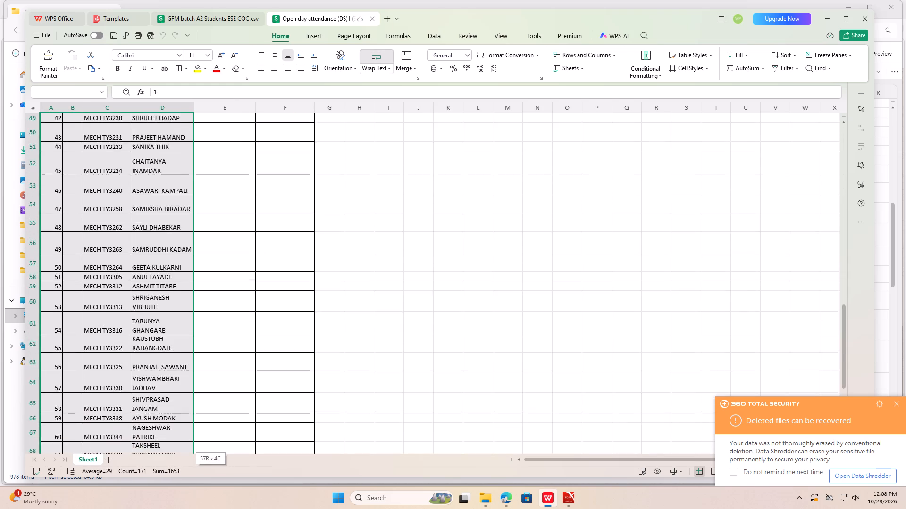
pyautogui.moveTo(138, 508); pyautogui.dragTo(144, 395)
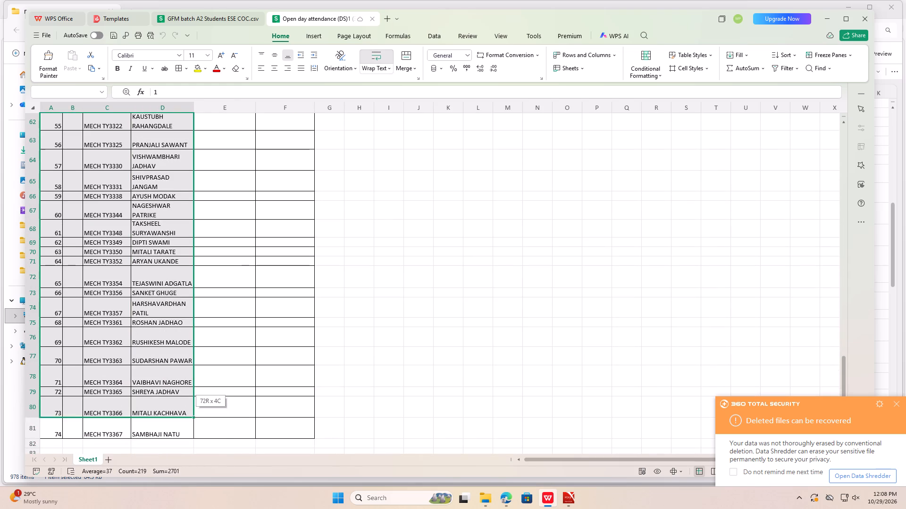
pyautogui.moveTo(144, 395); pyautogui.dragTo(287, 423)
pyautogui.scroll(2, 287, 423)
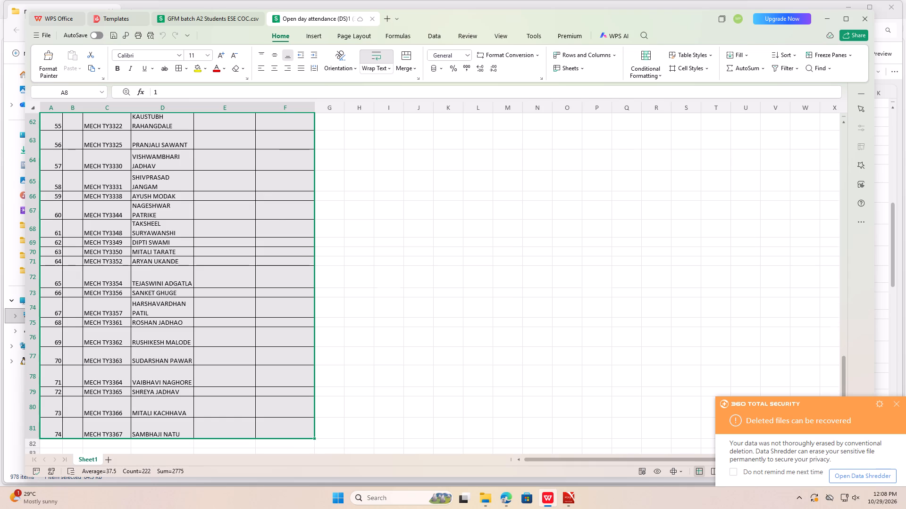
pyautogui.scroll(20, 287, 423)
pyautogui.scroll(17, 287, 423)
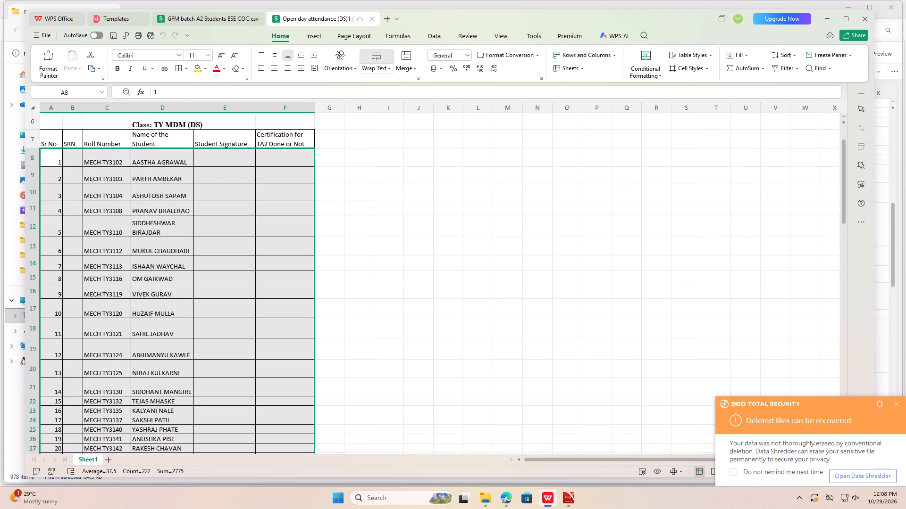
pyautogui.press('Delete')
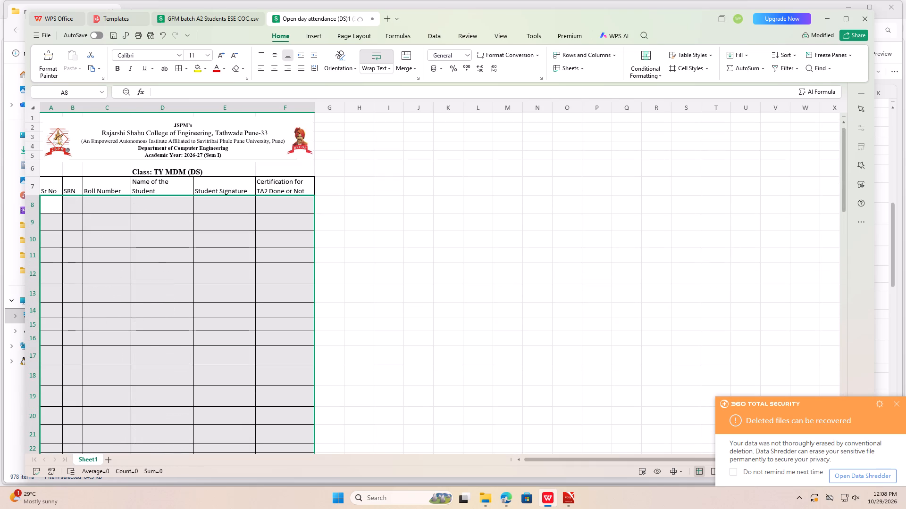
pyautogui.scroll(-5, 402, 287)
pyautogui.click(402, 287)
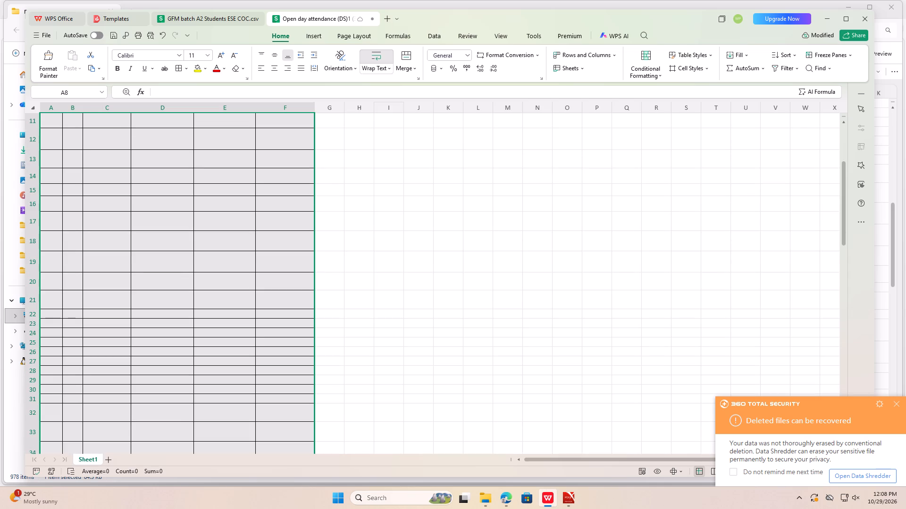
# Enter 1 and 2 in the first two Sr No cells and fill the series down to 25.
pyautogui.scroll(6, 134, 304)
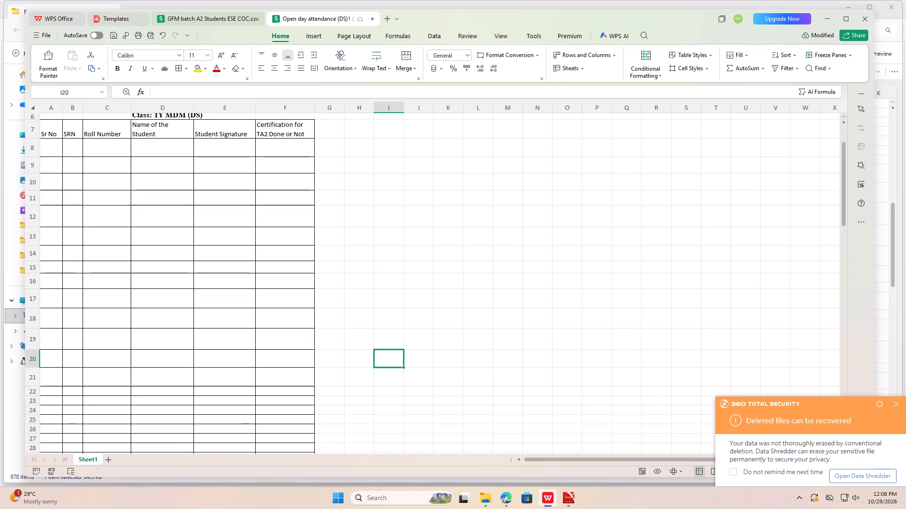
pyautogui.scroll(-4, 134, 304)
pyautogui.scroll(3, 134, 304)
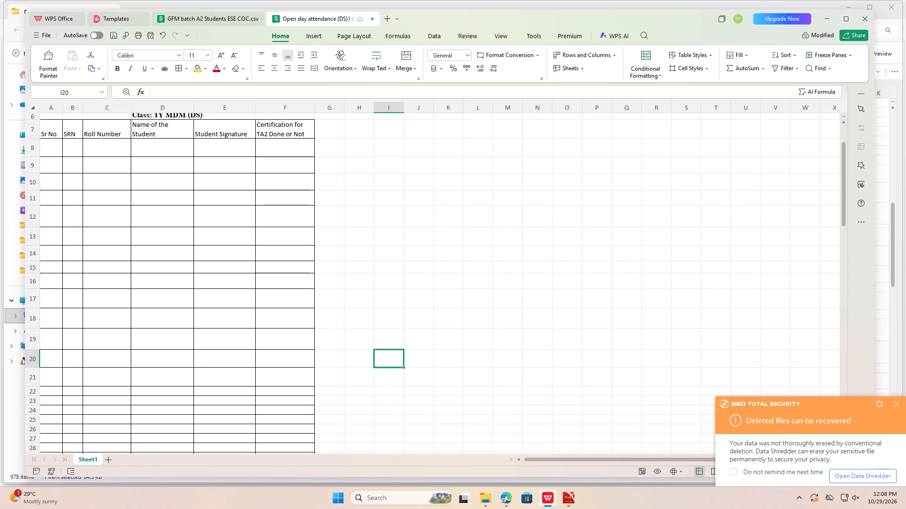
pyautogui.click(48, 178)
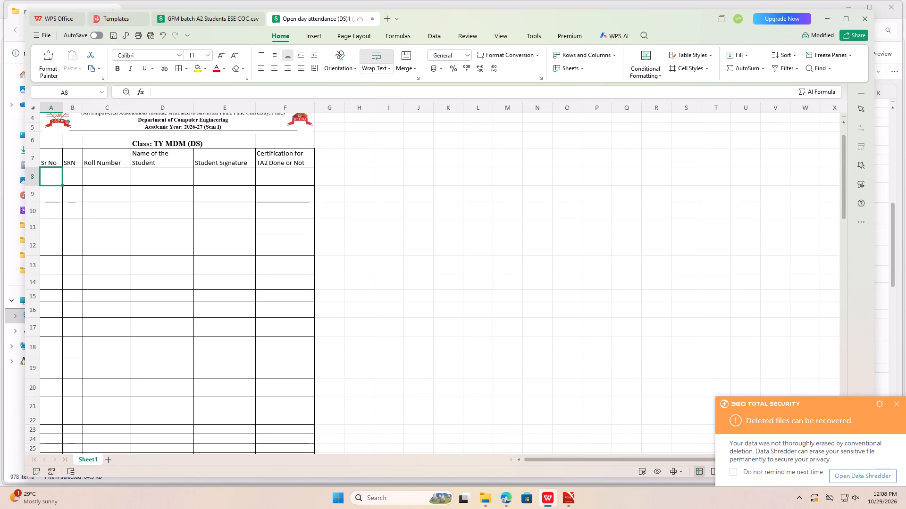
pyautogui.press('1')
pyautogui.click(47, 197)
pyautogui.press('1')
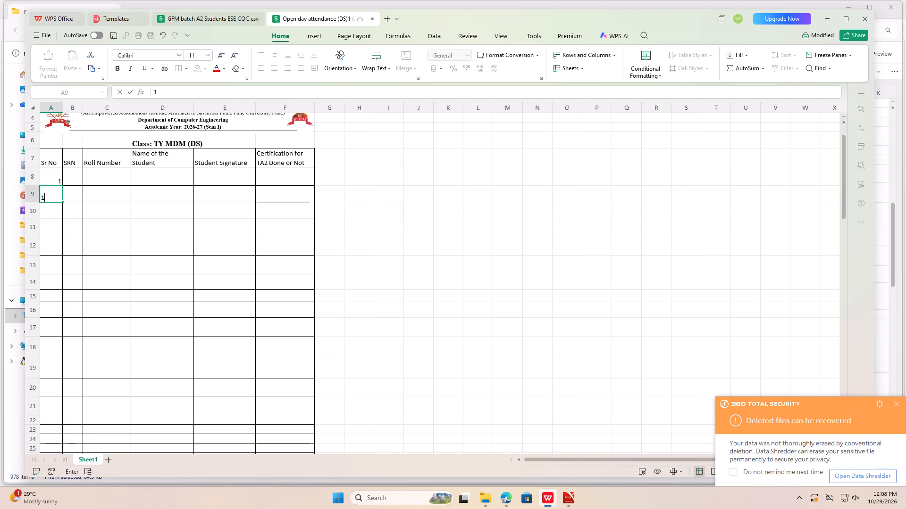
pyautogui.press('BackSpace')
pyautogui.press('2')
pyautogui.click(101, 195)
pyautogui.moveTo(55, 174); pyautogui.dragTo(57, 199)
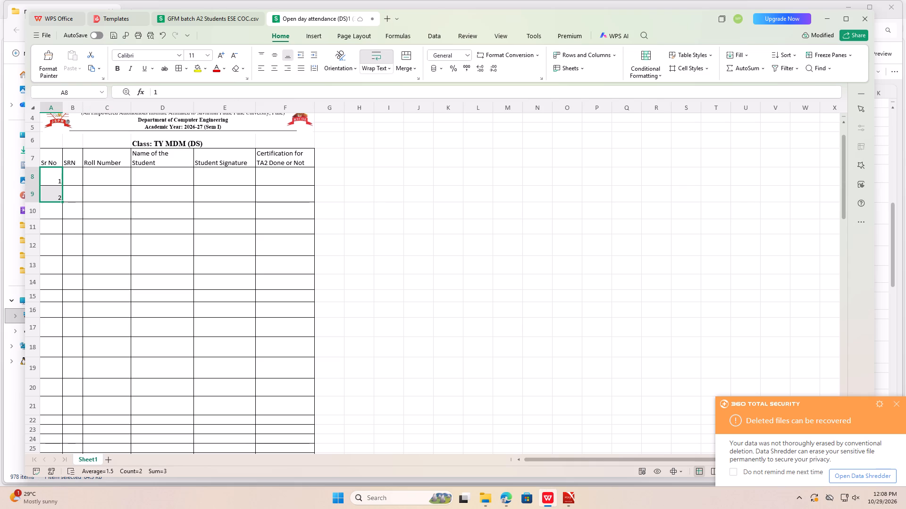
pyautogui.moveTo(62, 201); pyautogui.dragTo(57, 442)
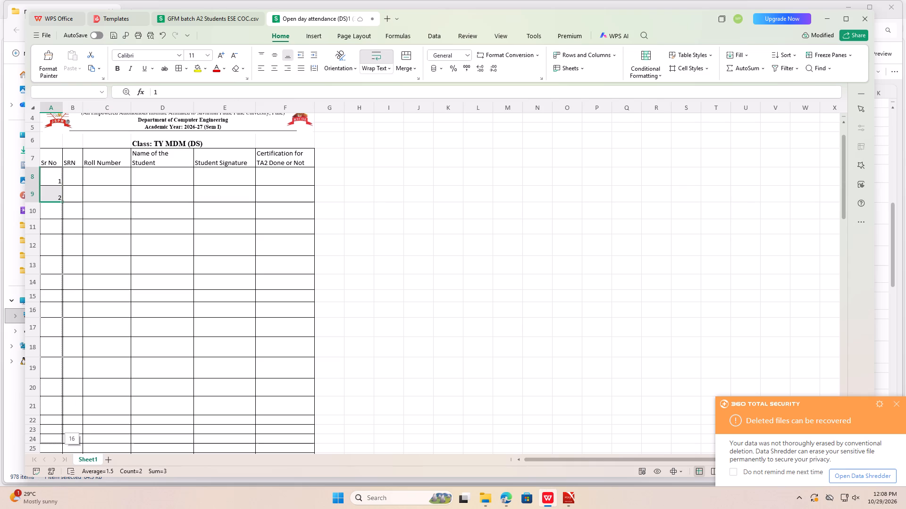
pyautogui.moveTo(57, 442); pyautogui.dragTo(59, 404)
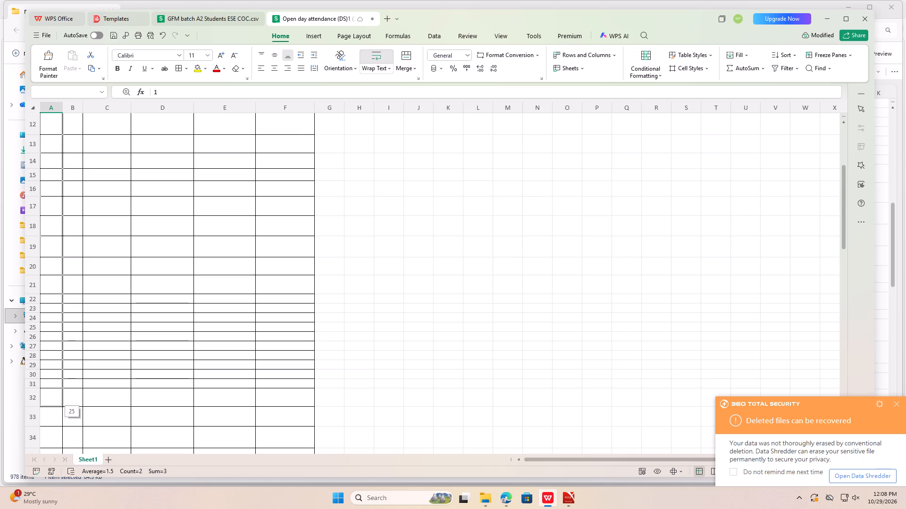
pyautogui.moveTo(59, 404); pyautogui.dragTo(59, 402)
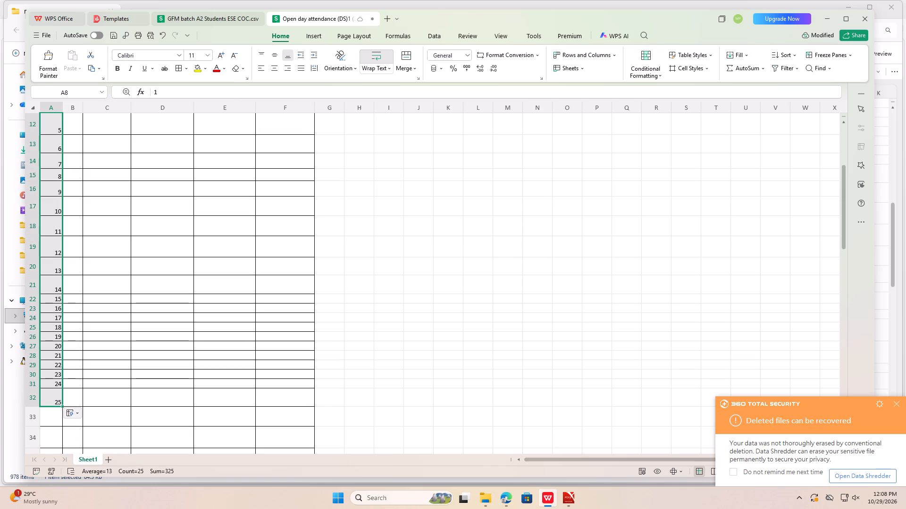
# Delete the entire blank rows 33 to 81 below serial number 25.
pyautogui.moveTo(50, 415); pyautogui.dragTo(255, 497)
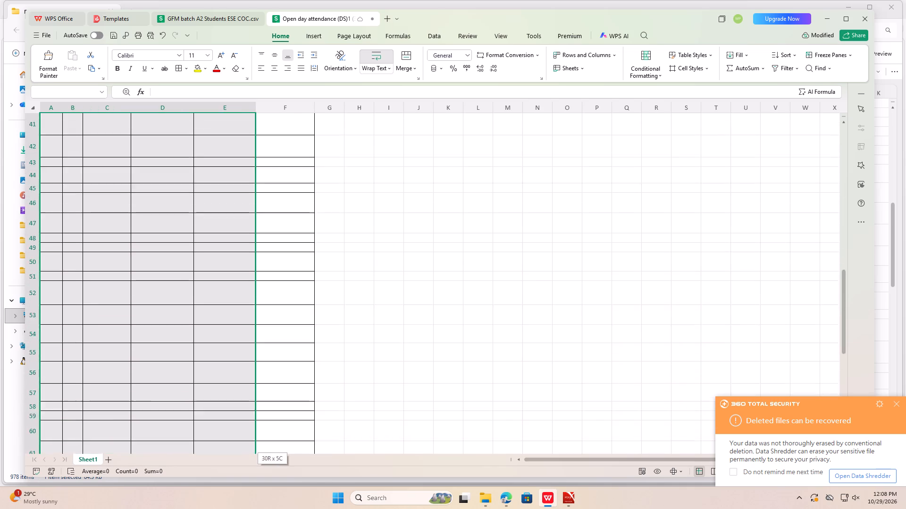
pyautogui.moveTo(255, 497); pyautogui.dragTo(305, 480)
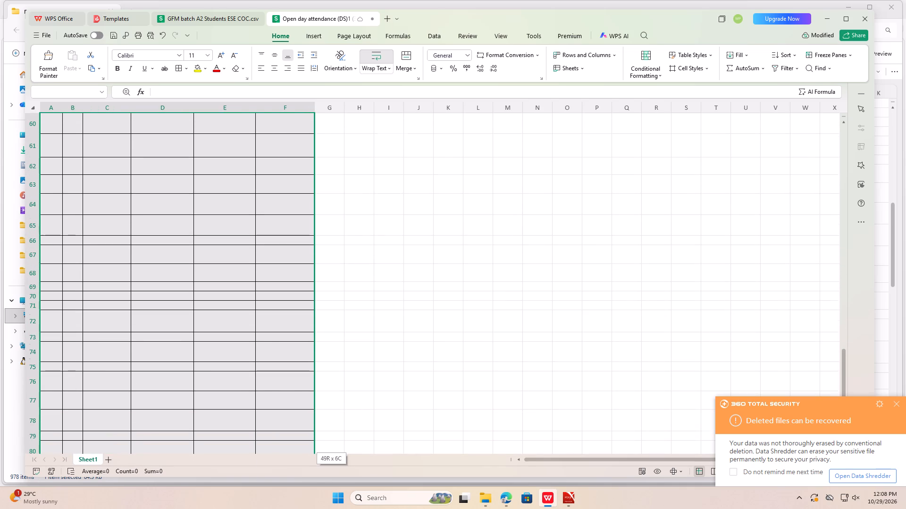
pyautogui.moveTo(305, 480); pyautogui.dragTo(307, 249)
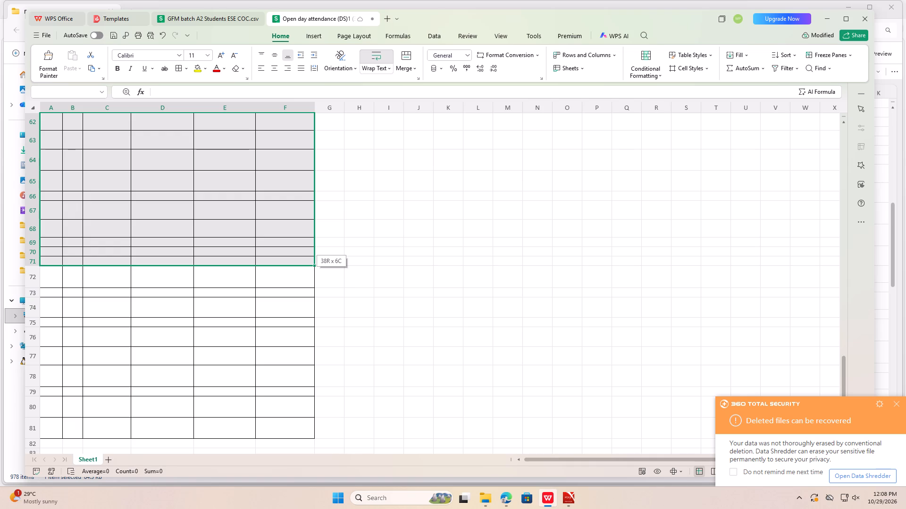
pyautogui.moveTo(307, 249); pyautogui.dragTo(292, 434)
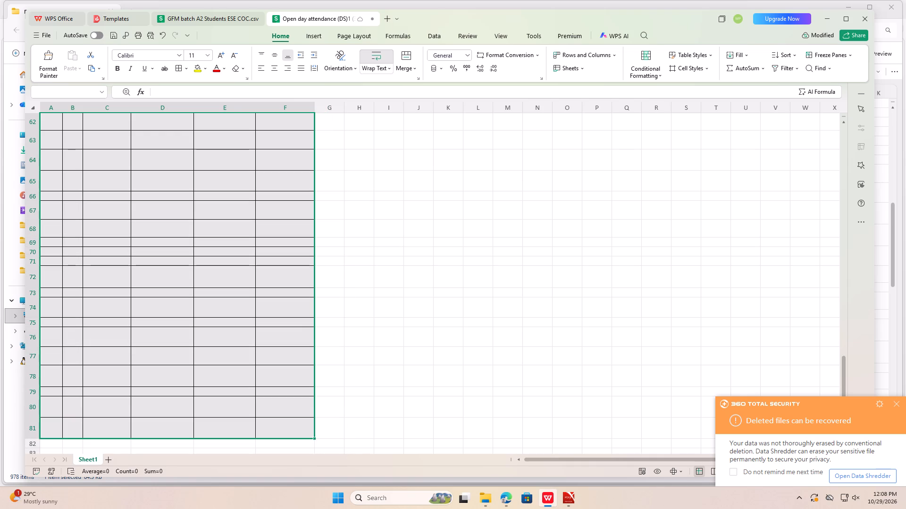
pyautogui.rightClick(285, 416)
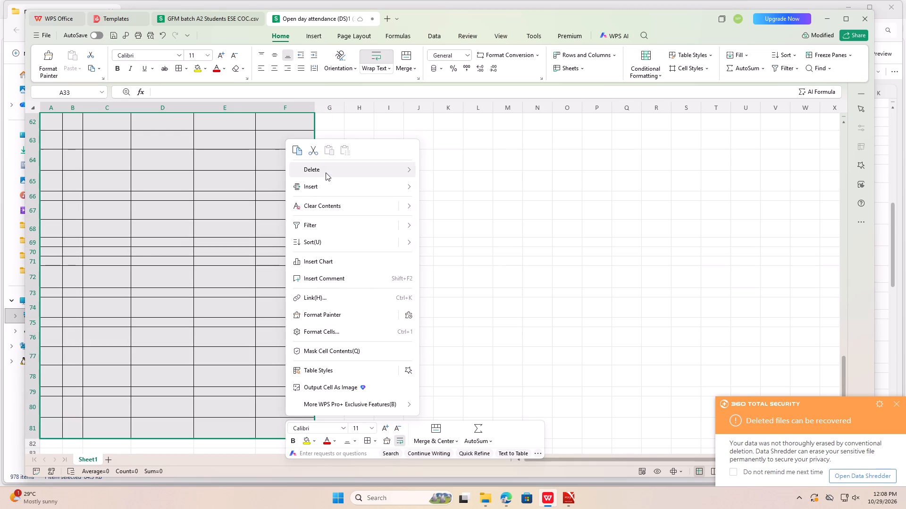
pyautogui.click(321, 168)
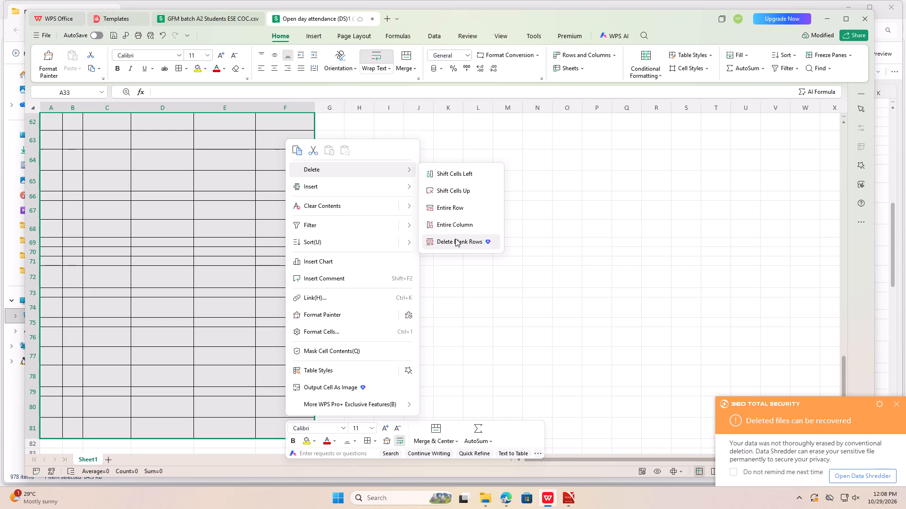
pyautogui.click(450, 207)
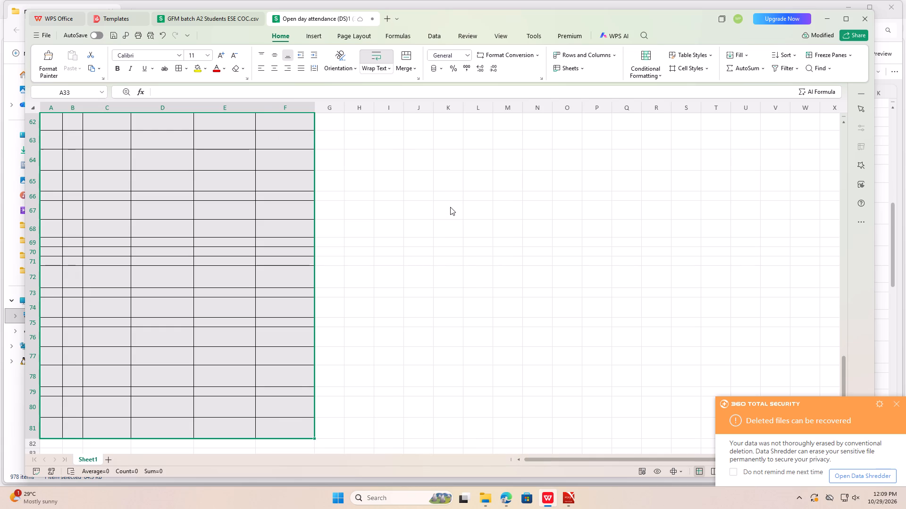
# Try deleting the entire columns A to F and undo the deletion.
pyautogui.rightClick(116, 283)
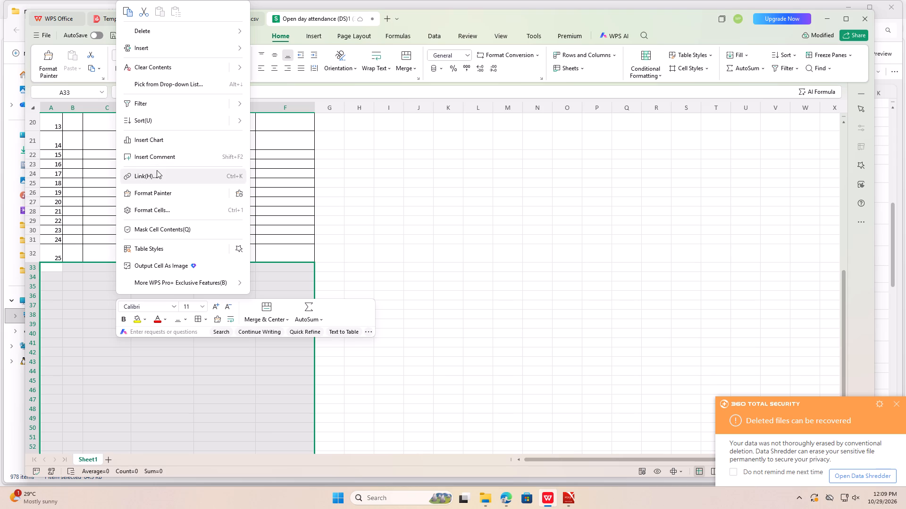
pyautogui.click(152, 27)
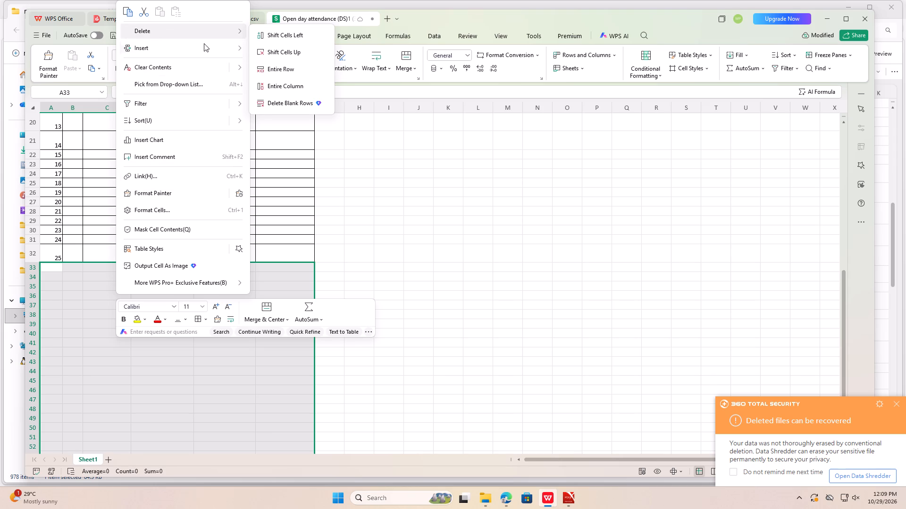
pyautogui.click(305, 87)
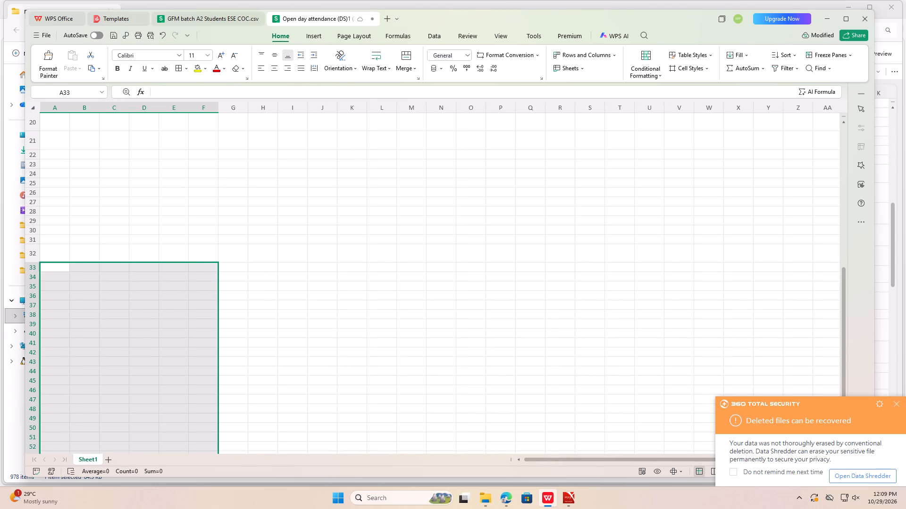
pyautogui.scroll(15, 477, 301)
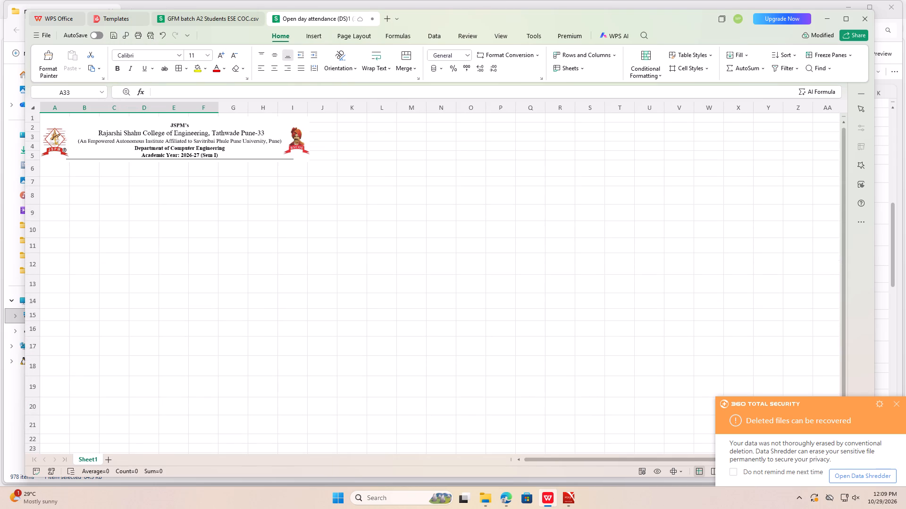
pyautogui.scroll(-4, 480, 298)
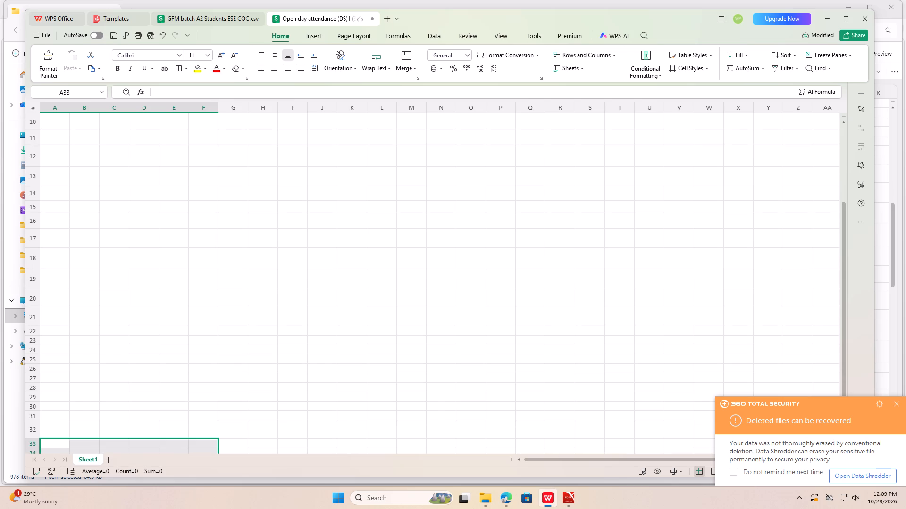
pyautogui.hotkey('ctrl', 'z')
# Change the SRN column heading in B7 to PRN.
pyautogui.scroll(5, 480, 298)
pyautogui.scroll(-5, 480, 298)
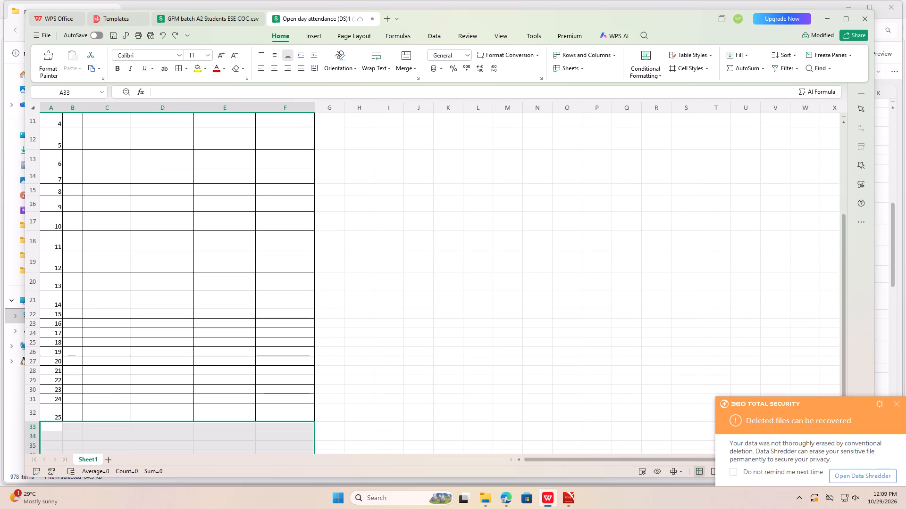
pyautogui.scroll(-1, 480, 298)
pyautogui.click(449, 308)
pyautogui.scroll(7, 425, 372)
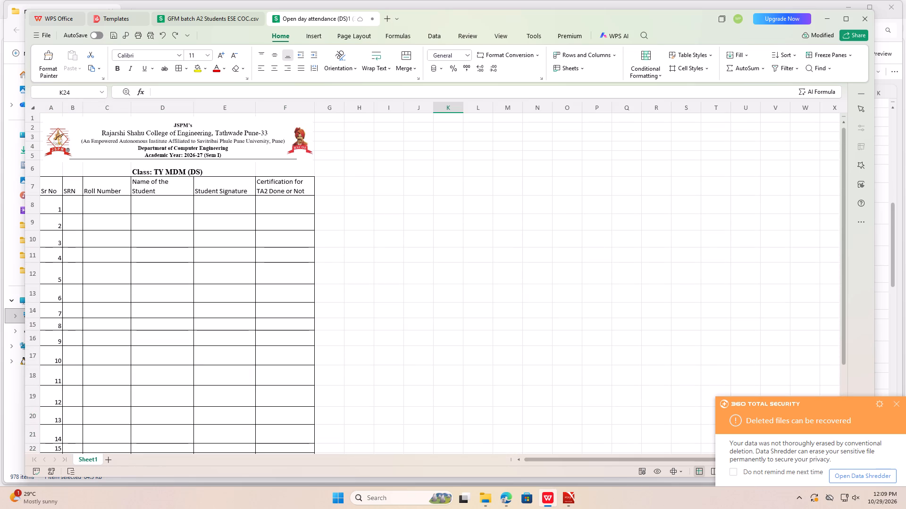
pyautogui.doubleClick(75, 189)
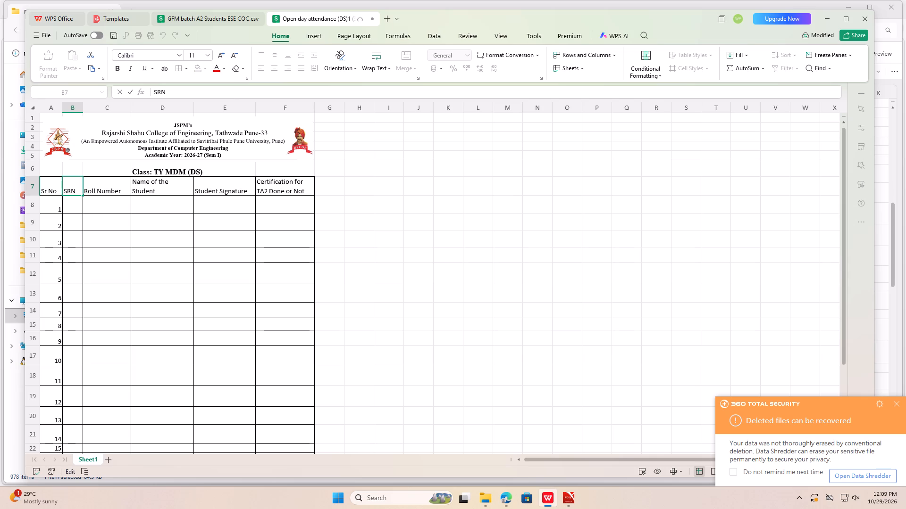
pyautogui.click(67, 192)
pyautogui.press('BackSpace')
pyautogui.hotkey('shift', 'p')
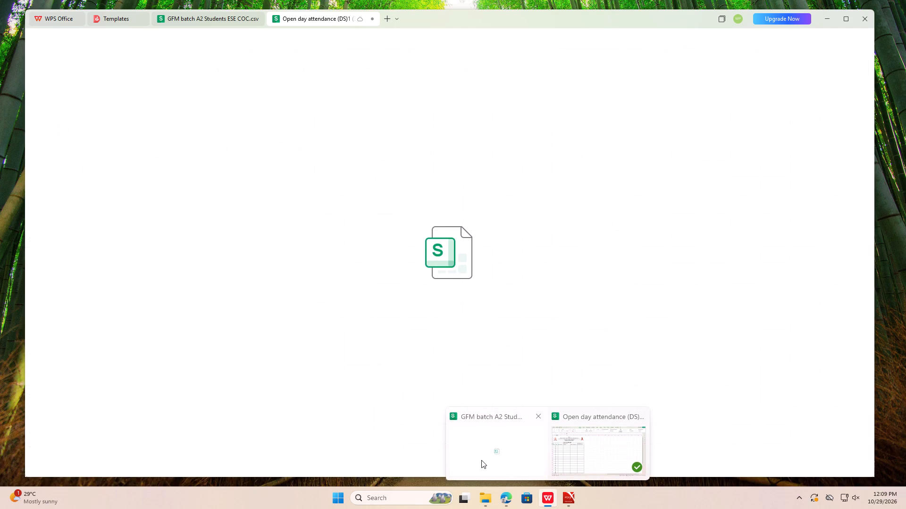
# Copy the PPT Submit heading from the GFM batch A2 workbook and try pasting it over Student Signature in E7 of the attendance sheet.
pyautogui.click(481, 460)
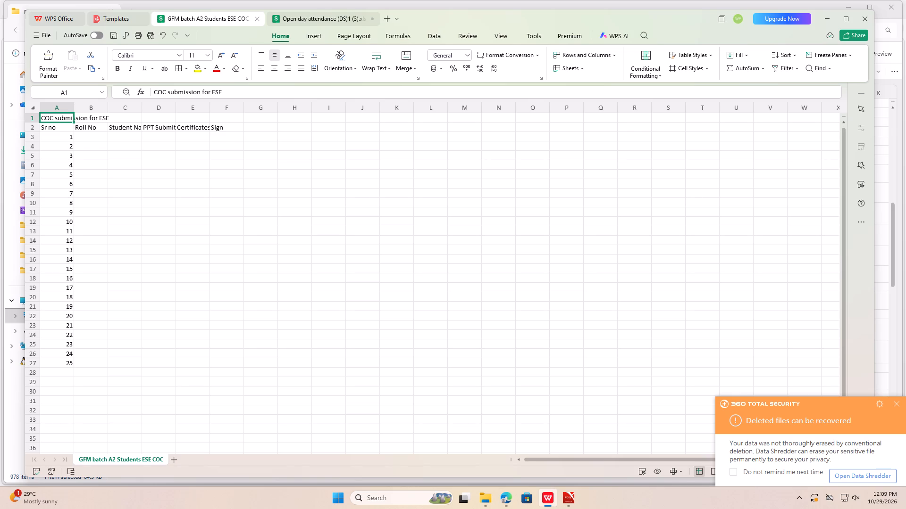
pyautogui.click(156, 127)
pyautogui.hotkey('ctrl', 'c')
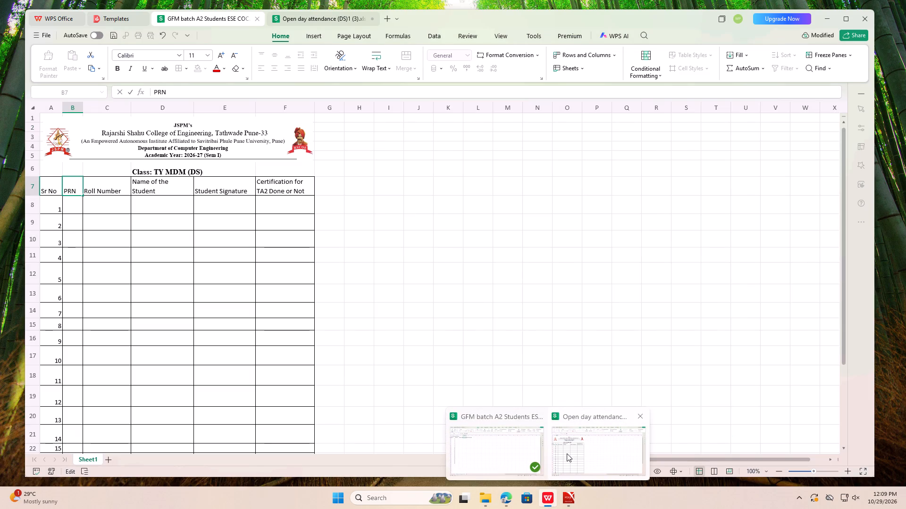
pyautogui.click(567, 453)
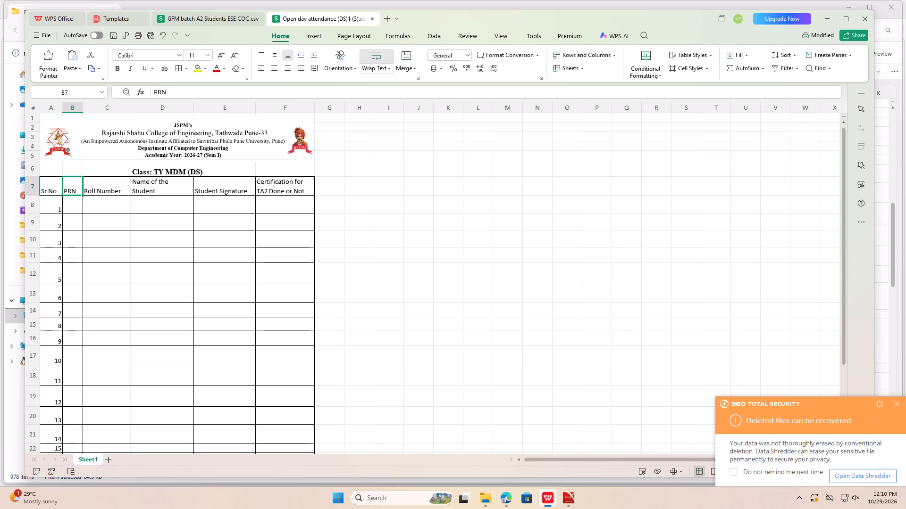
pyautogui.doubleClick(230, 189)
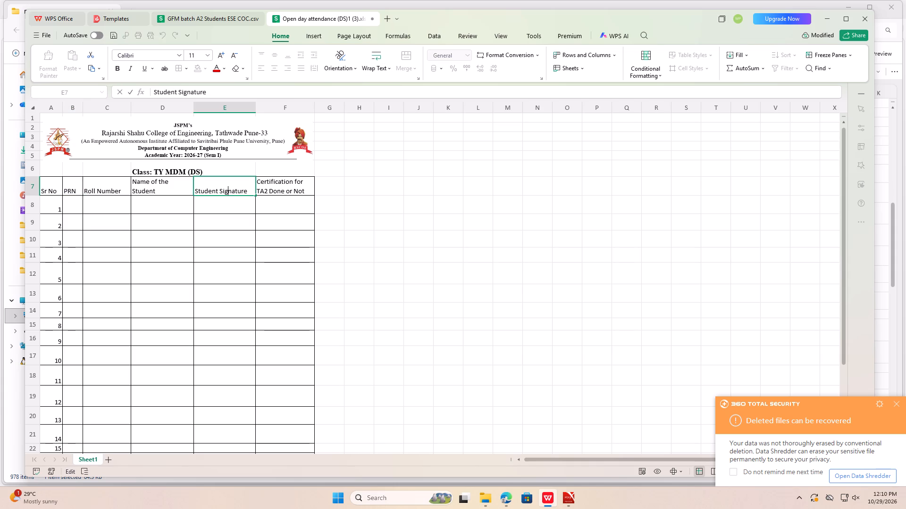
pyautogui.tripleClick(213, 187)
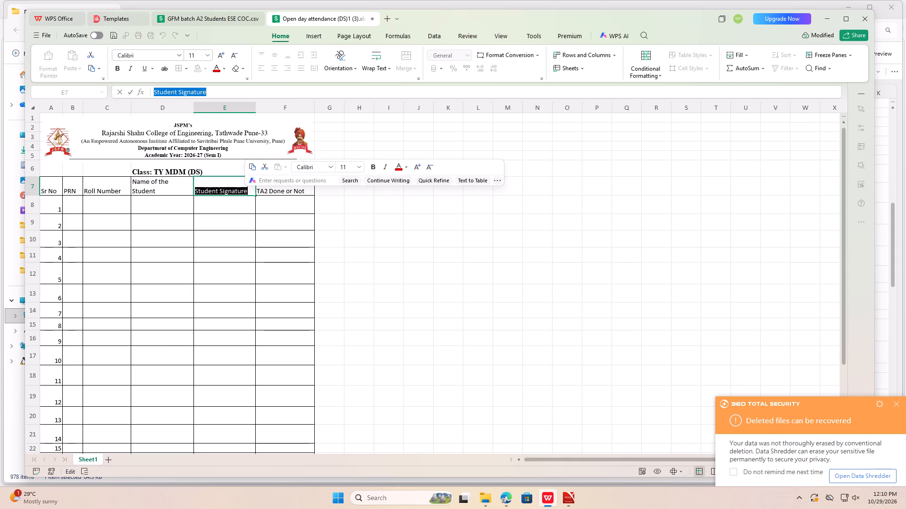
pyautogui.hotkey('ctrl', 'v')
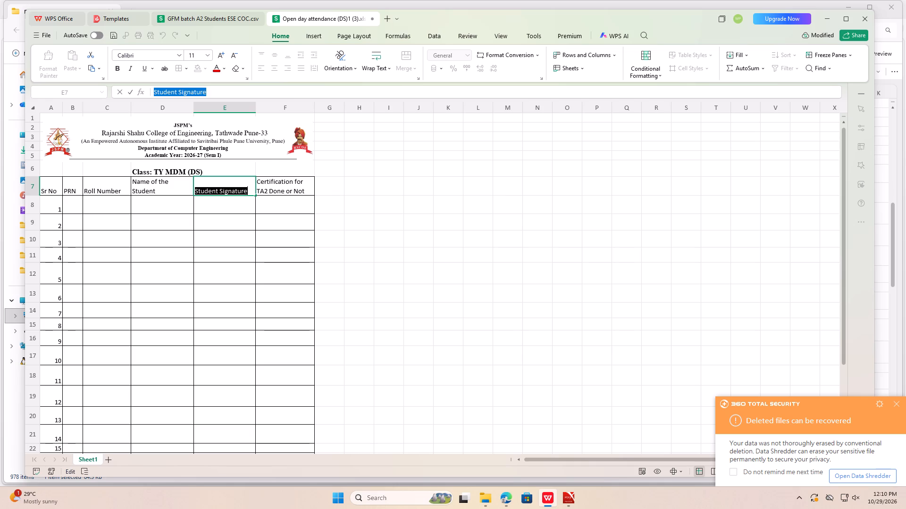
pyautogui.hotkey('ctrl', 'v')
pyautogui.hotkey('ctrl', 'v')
# Replace MDM with COC ESE in the class title in D6.
pyautogui.doubleClick(172, 167)
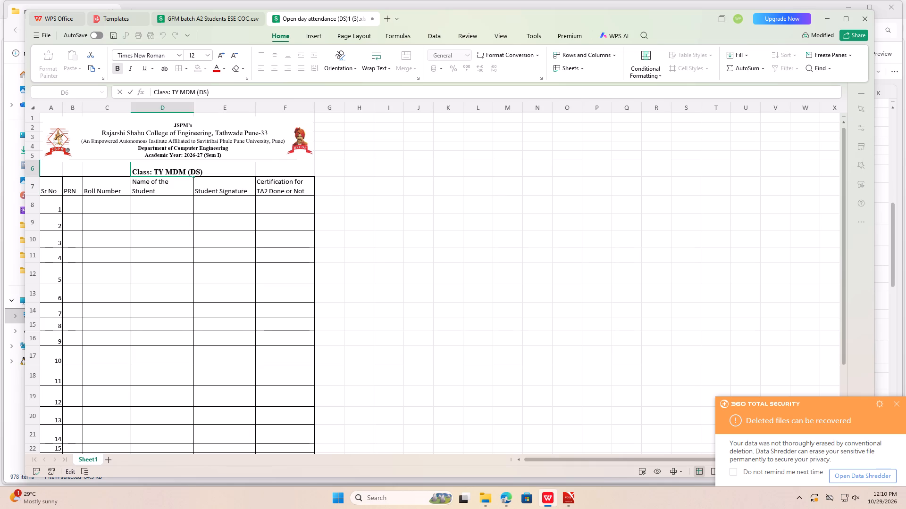
pyautogui.moveTo(187, 171); pyautogui.dragTo(163, 171)
pyautogui.press('BackSpace')
pyautogui.press('space')
pyautogui.hotkey('shift', 'c')
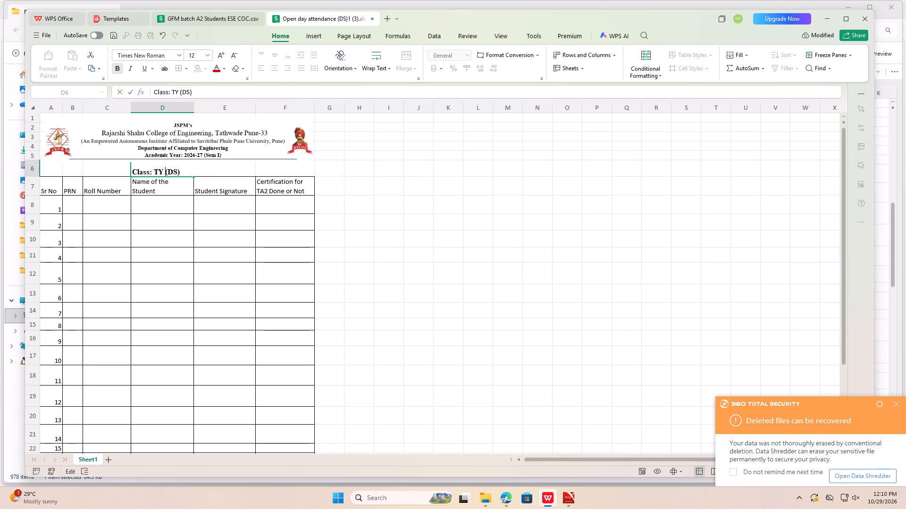
pyautogui.press('BackSpace')
pyautogui.write('ESE')
pyautogui.press('space')
pyautogui.press('BackSpace')
pyautogui.press('BackSpace')
pyautogui.press('BackSpace')
pyautogui.press('BackSpace')
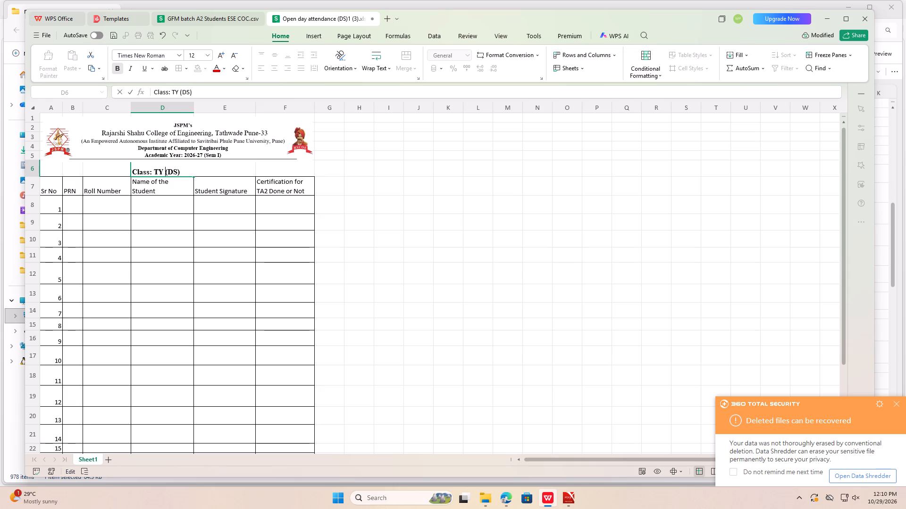
pyautogui.write('COC ESE')
pyautogui.press('space')
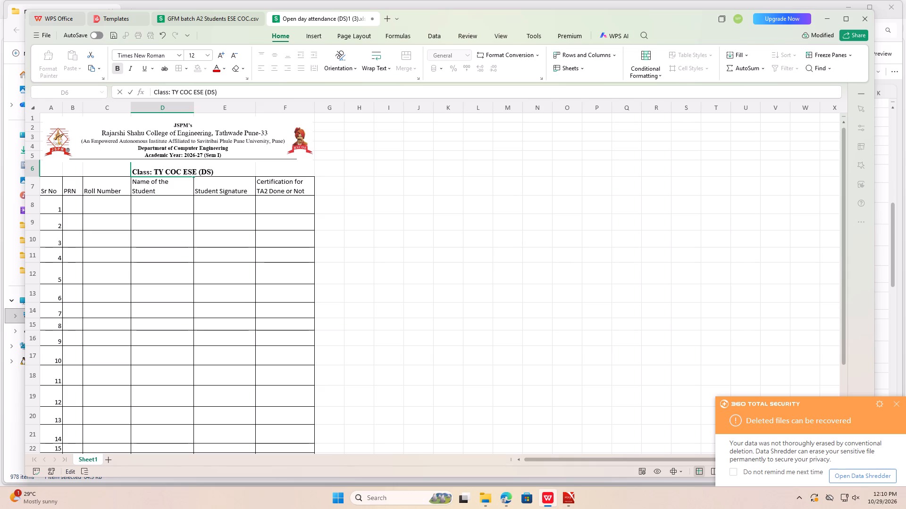
# Replace the (DS) ending of the class title in D6 with Submission.
pyautogui.click(218, 171)
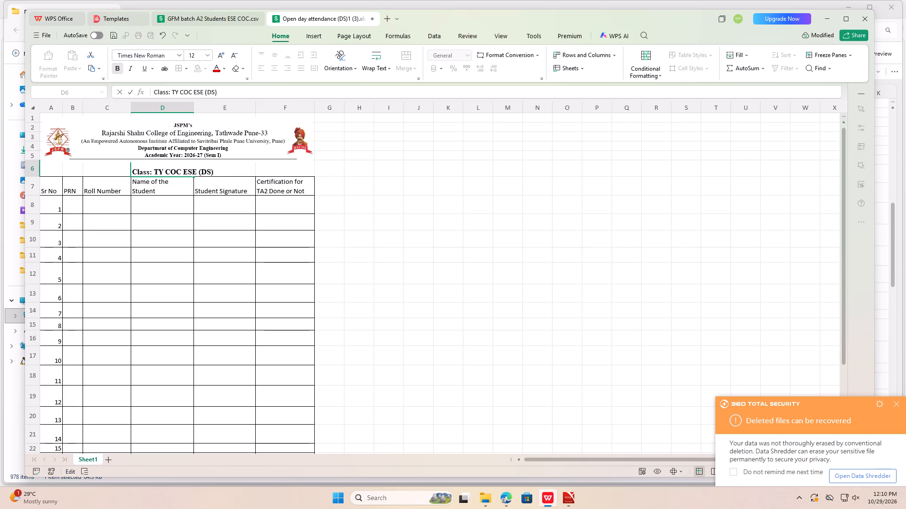
pyautogui.press('BackSpace')
pyautogui.press('BackSpace')
pyautogui.press('BackSpace')
pyautogui.press('BackSpace')
pyautogui.write('Submiss')
pyautogui.write('io')
pyautogui.press('n')
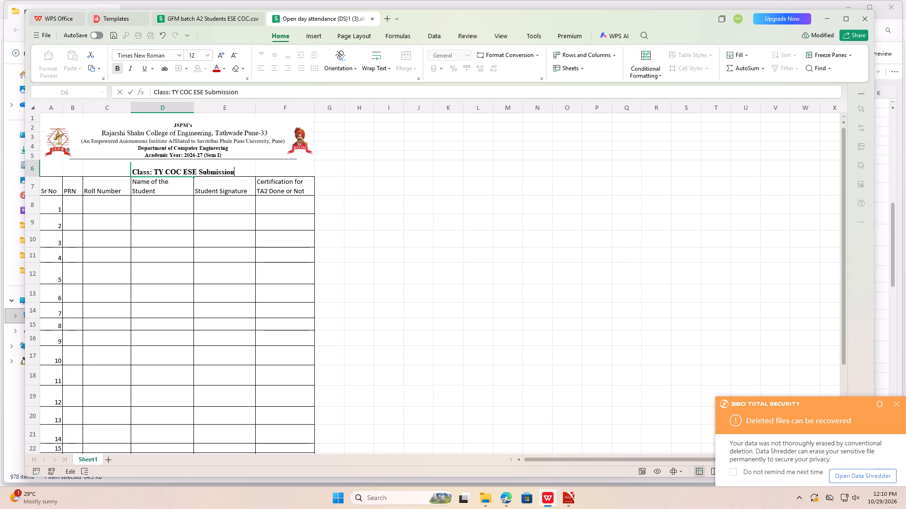
pyautogui.press('space')
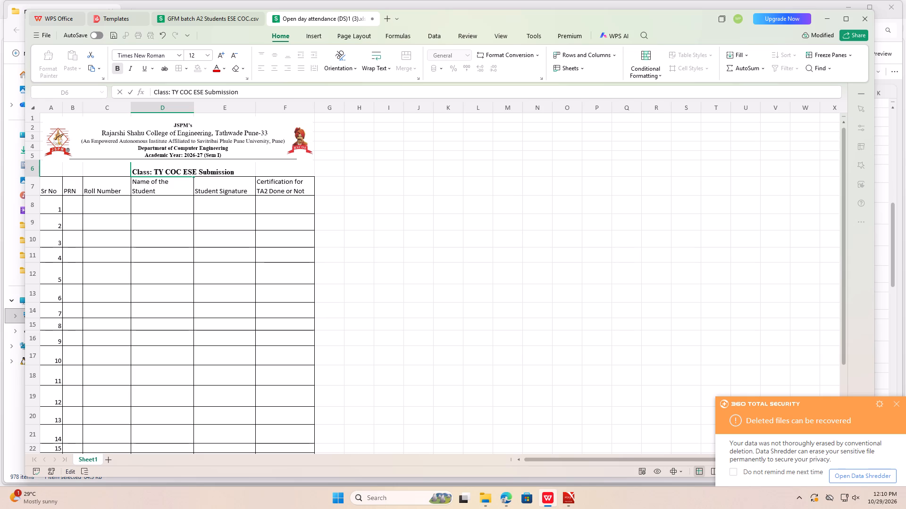
# Insert A2 before COC in the class title so it reads Class: TY A2 COC ESE Submission.
pyautogui.click(165, 171)
pyautogui.press('space')
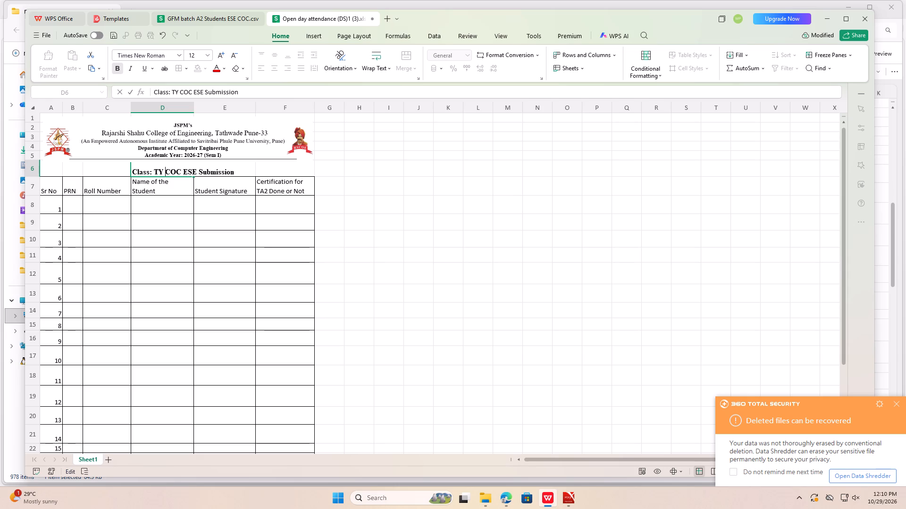
pyautogui.write('A')
pyautogui.write('2')
pyautogui.press('space')
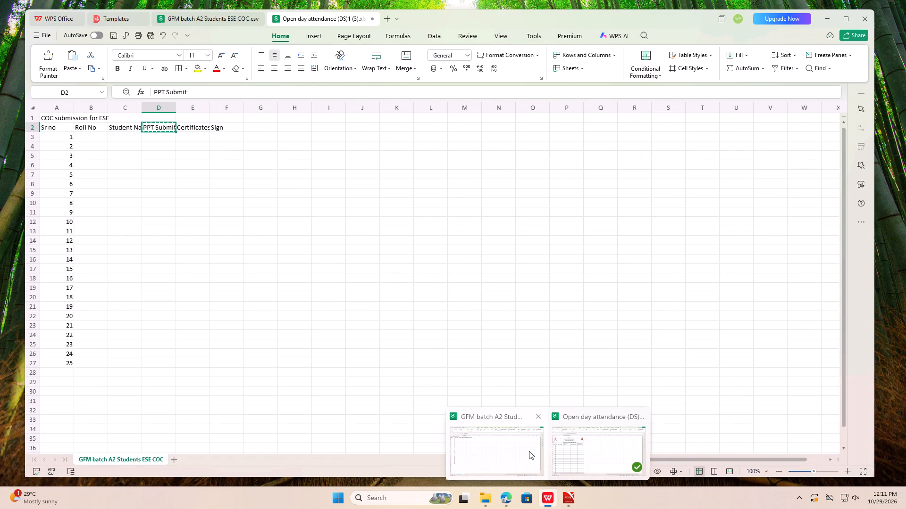
# Replace the Student Signature heading in E7 of the attendance sheet with PPT submit.
pyautogui.click(571, 454)
pyautogui.doubleClick(239, 186)
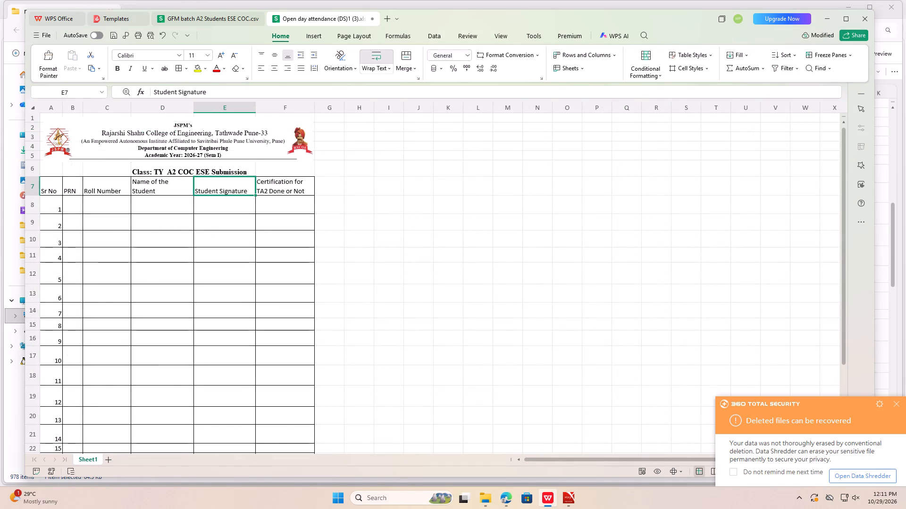
pyautogui.doubleClick(239, 186)
pyautogui.click(239, 186)
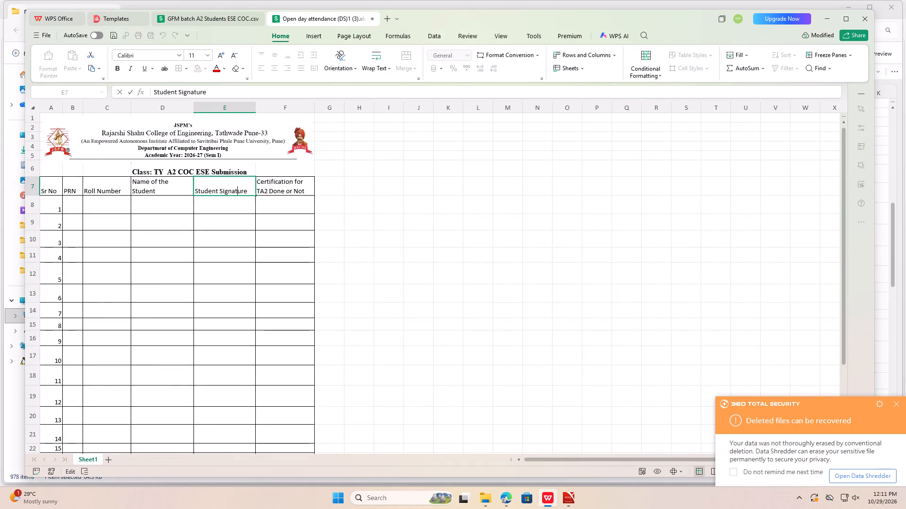
pyautogui.doubleClick(215, 189)
pyautogui.click(215, 189)
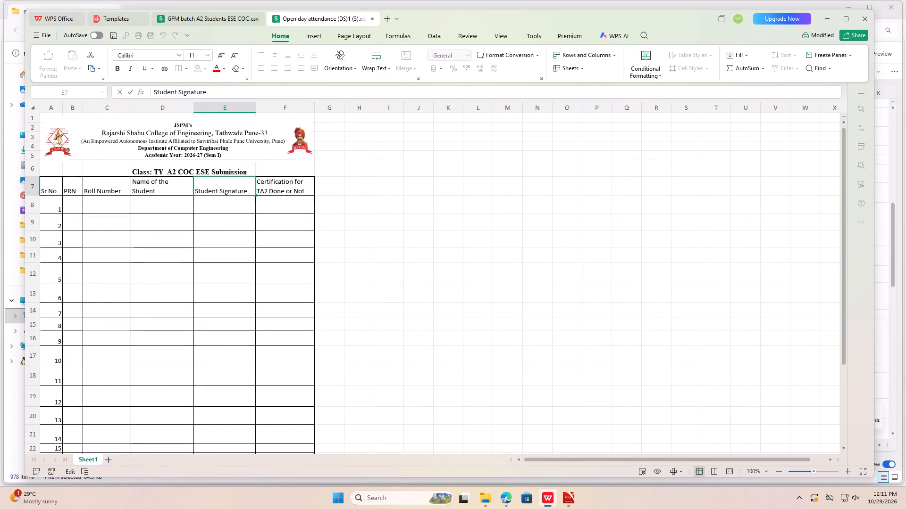
pyautogui.moveTo(250, 192); pyautogui.dragTo(196, 193)
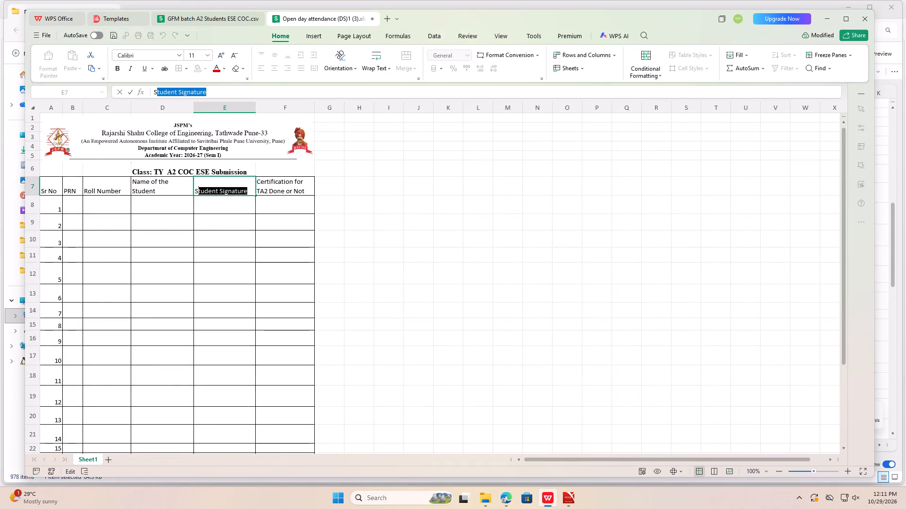
pyautogui.moveTo(196, 193); pyautogui.dragTo(193, 193)
pyautogui.write('PP')
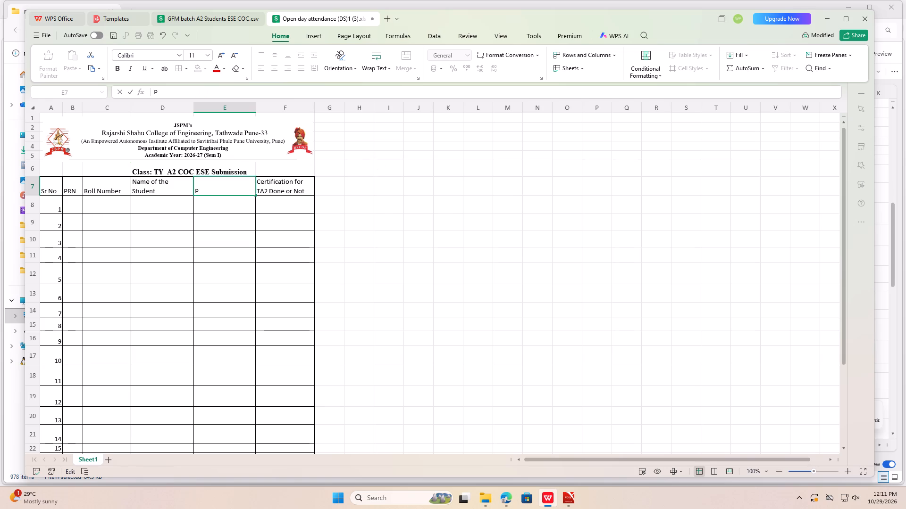
pyautogui.write('T submit')
# Narrow column E to fit its PPT submit heading.
pyautogui.click(256, 109)
pyautogui.moveTo(257, 109); pyautogui.dragTo(230, 112)
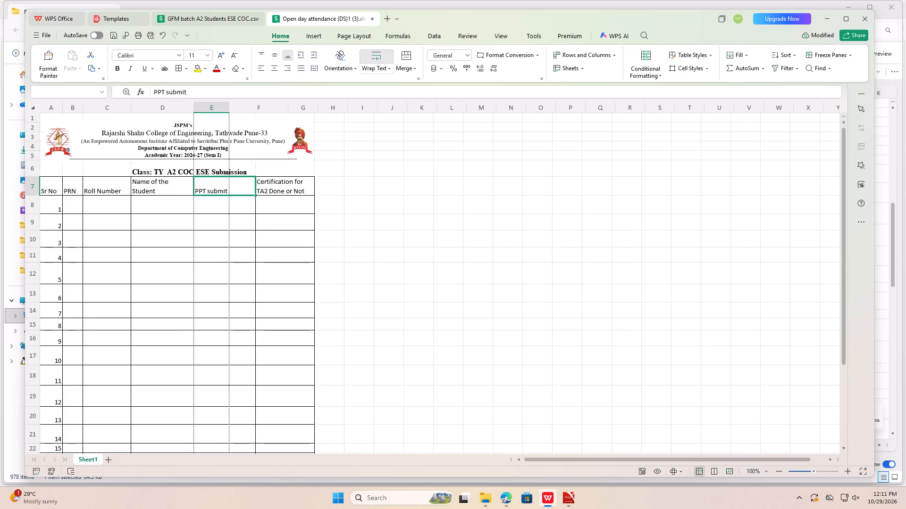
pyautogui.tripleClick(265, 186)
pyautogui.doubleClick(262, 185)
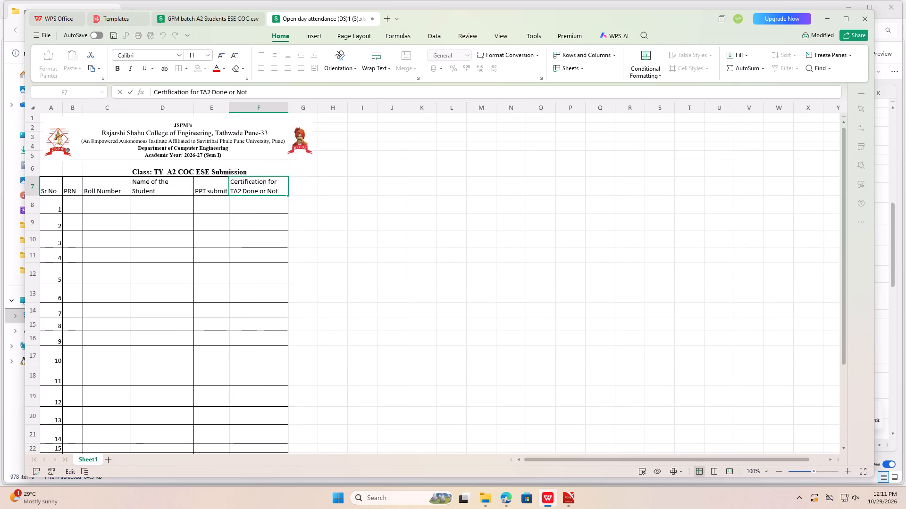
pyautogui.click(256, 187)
# Narrow the Name of the Student column D.
pyautogui.click(183, 110)
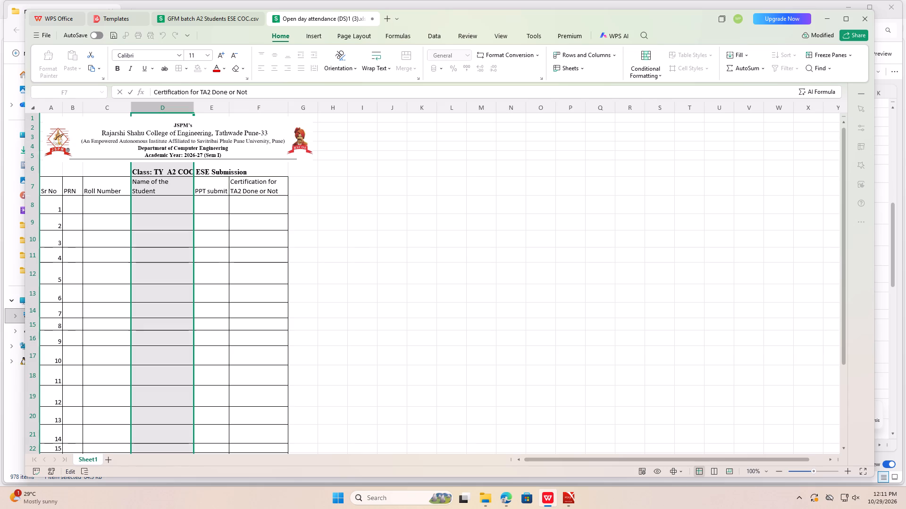
pyautogui.moveTo(193, 107); pyautogui.dragTo(175, 109)
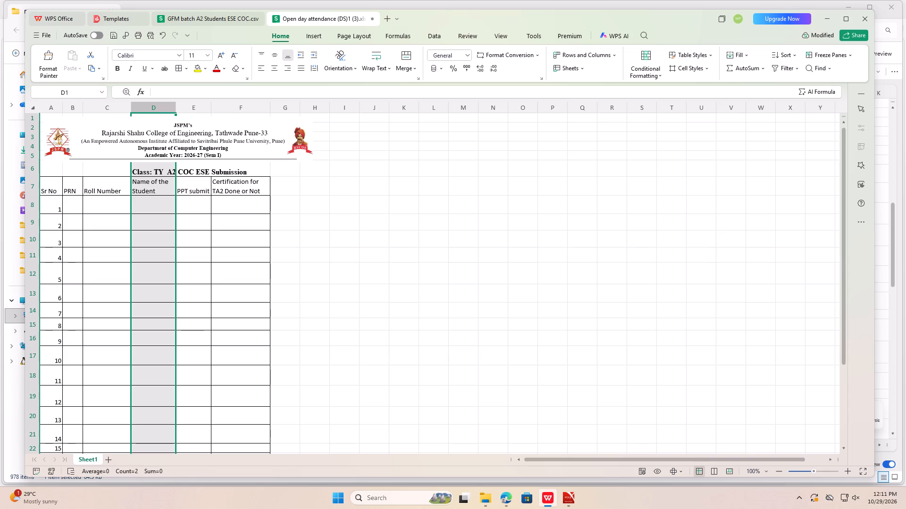
# Insert one column to the right of the Certification for TA2 column.
pyautogui.click(258, 185)
pyautogui.rightClick(258, 185)
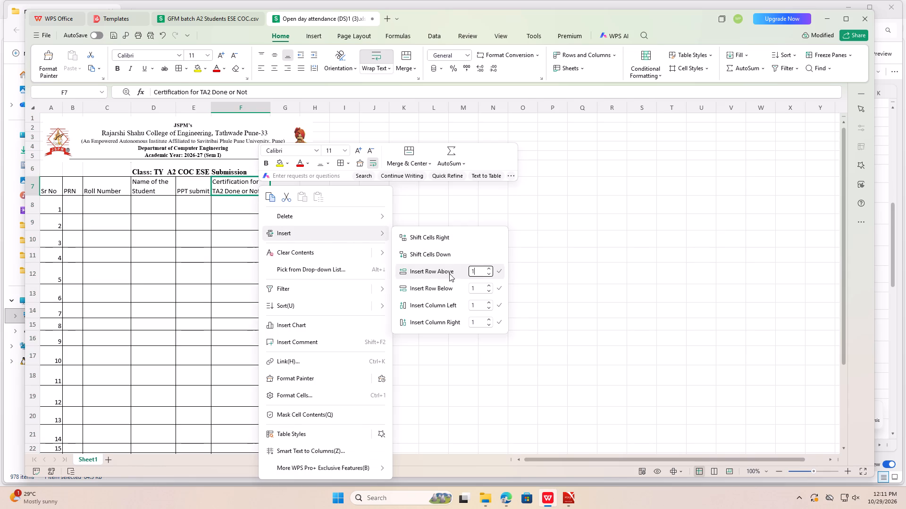
pyautogui.click(450, 324)
# Enter the heading Sign in G7, in the new column after the certification column.
pyautogui.doubleClick(287, 186)
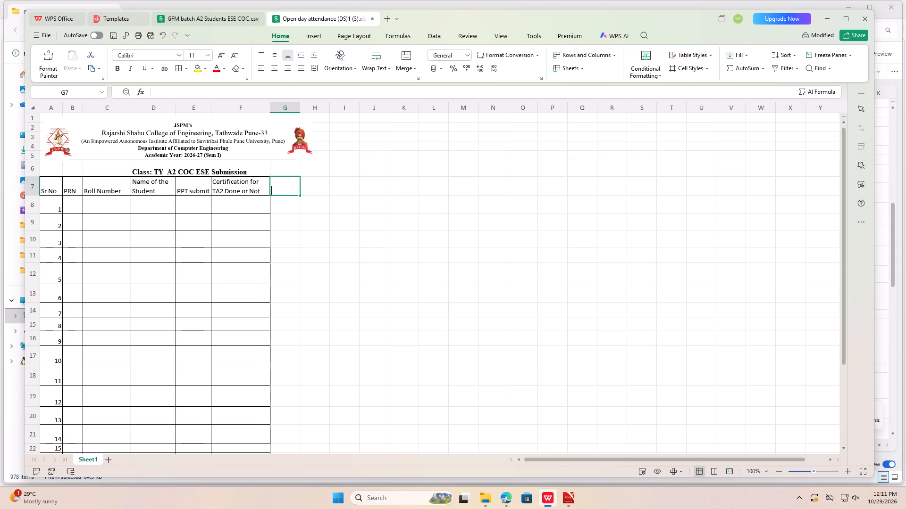
pyautogui.hotkey('shift', 's')
pyautogui.press('i')
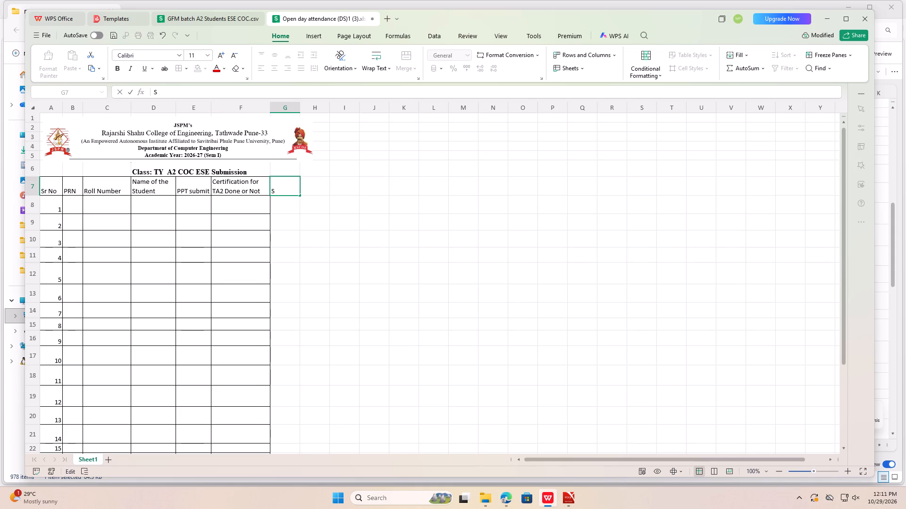
pyautogui.write('gn')
pyautogui.click(313, 209)
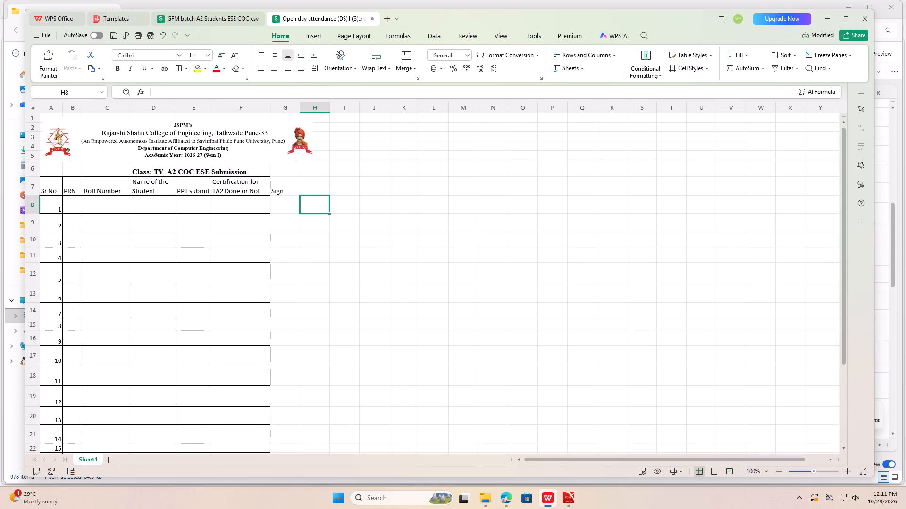
# Change the Certification for TA2 Done or Not heading in F7 to Certificate Submisssion.
pyautogui.doubleClick(251, 188)
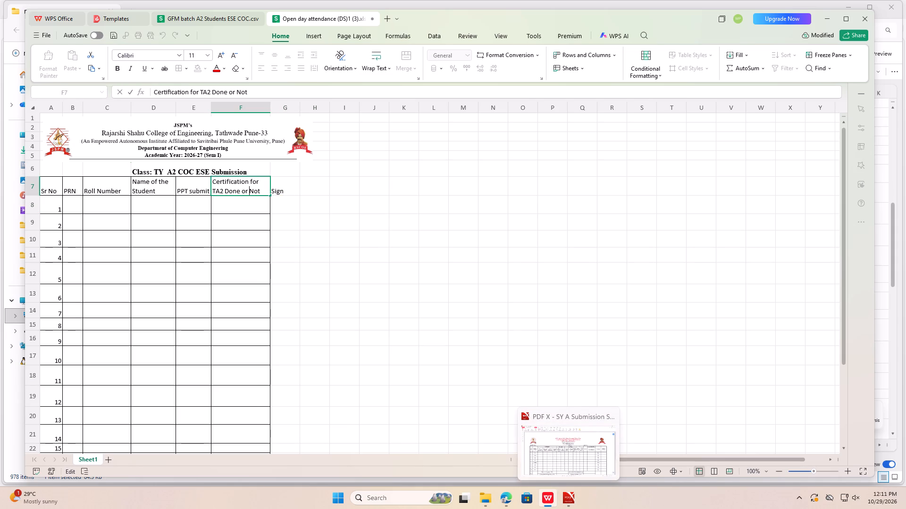
pyautogui.moveTo(261, 189); pyautogui.dragTo(214, 192)
pyautogui.press('BackSpace')
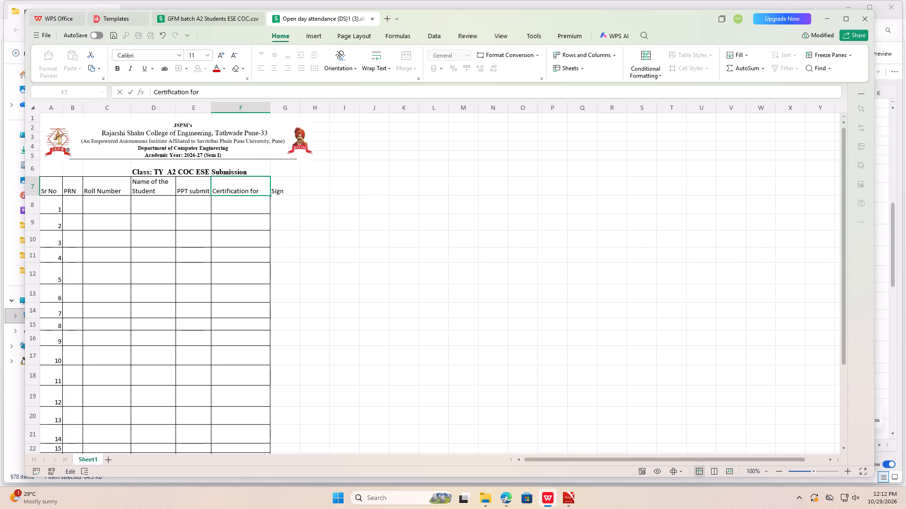
pyautogui.press('BackSpace')
pyautogui.press('BackSpace')
pyautogui.press('BackSpace')
pyautogui.press('BackSpace')
pyautogui.press('BackSpace')
pyautogui.press('BackSpace')
pyautogui.press('BackSpace')
pyautogui.press('BackSpace')
pyautogui.write('e')
pyautogui.press('space')
pyautogui.hotkey('shift', 's')
pyautogui.write('ubmiss')
pyautogui.write('sion')
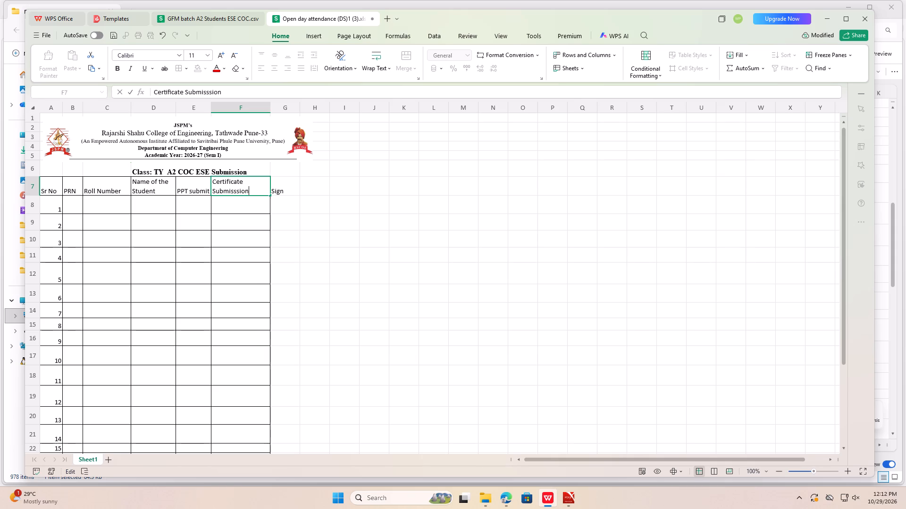
pyautogui.click(343, 215)
# Apply all borders to the Sign column from its heading in G7 down to the row for student 25, G32.
pyautogui.click(279, 185)
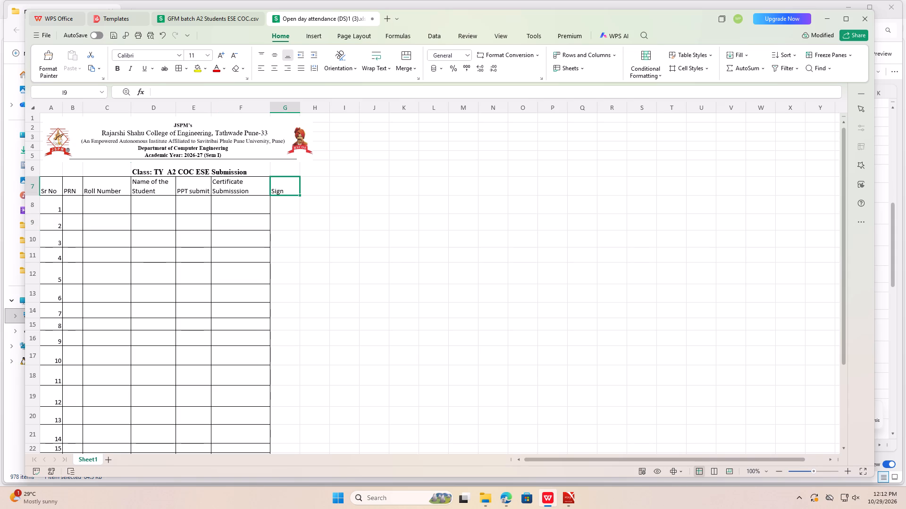
pyautogui.moveTo(287, 187); pyautogui.dragTo(284, 508)
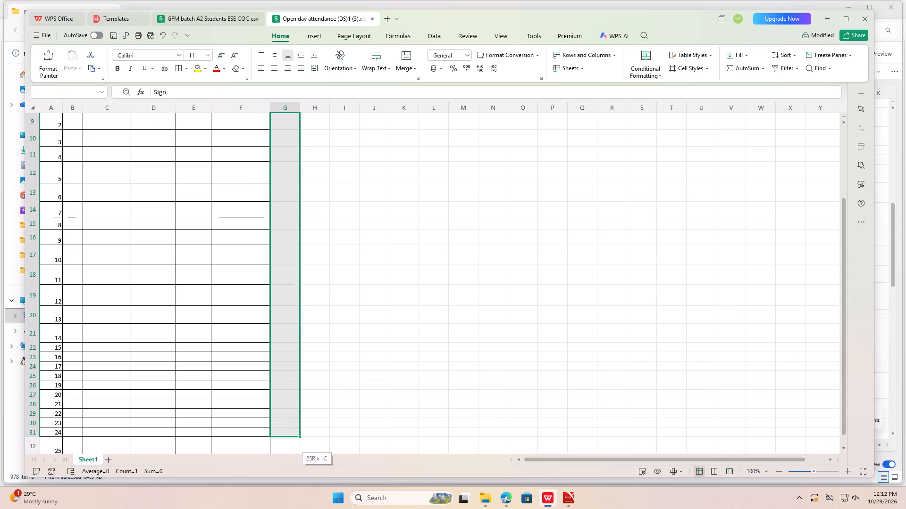
pyautogui.moveTo(284, 508); pyautogui.dragTo(276, 419)
pyautogui.click(178, 66)
pyautogui.scroll(1, 470, 230)
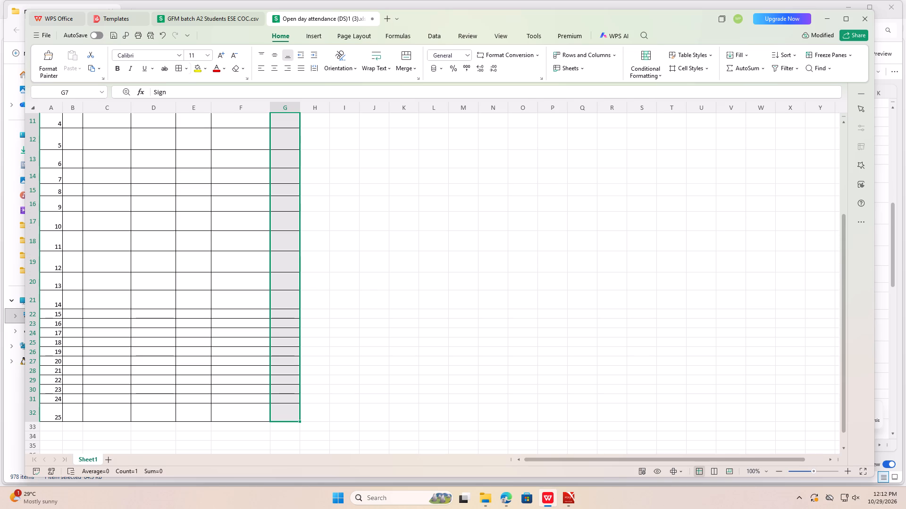
pyautogui.scroll(5, 470, 230)
pyautogui.click(442, 238)
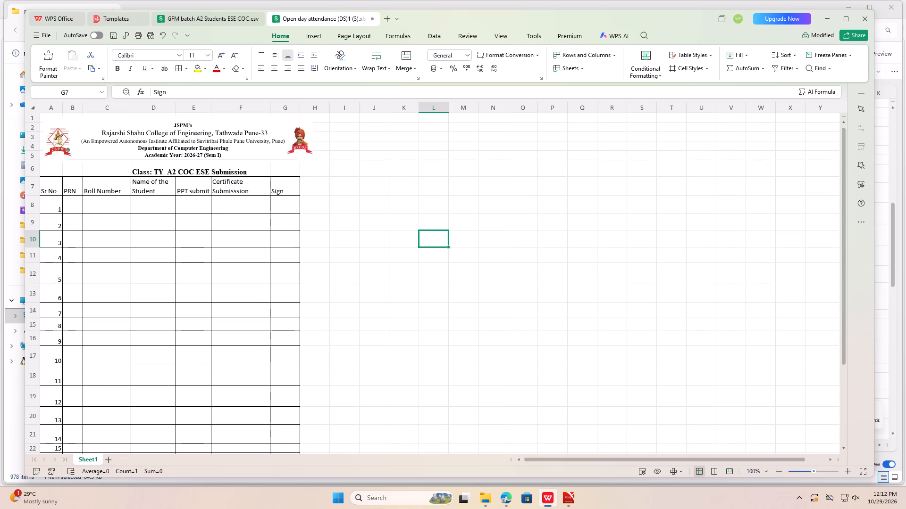
# Add an outside border around the class title row, A6 to G6.
pyautogui.moveTo(58, 171); pyautogui.dragTo(284, 166)
pyautogui.click(187, 68)
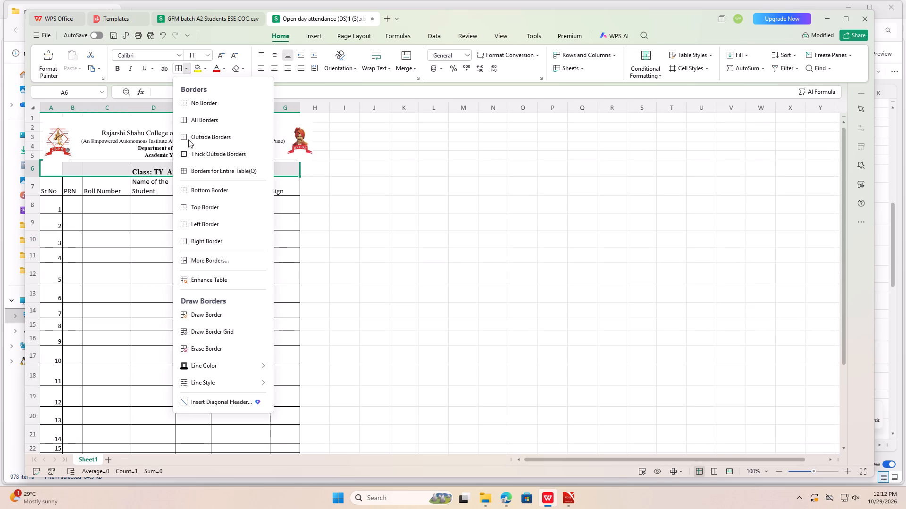
pyautogui.click(196, 138)
pyautogui.click(476, 216)
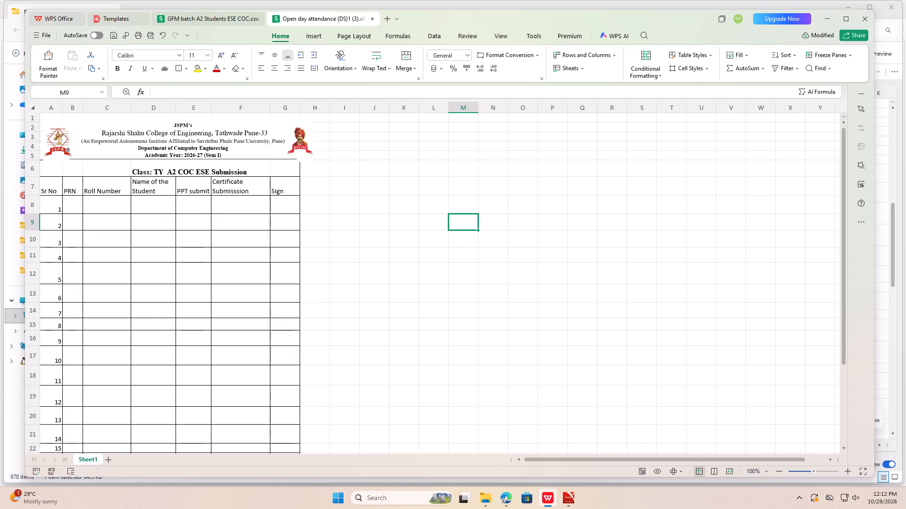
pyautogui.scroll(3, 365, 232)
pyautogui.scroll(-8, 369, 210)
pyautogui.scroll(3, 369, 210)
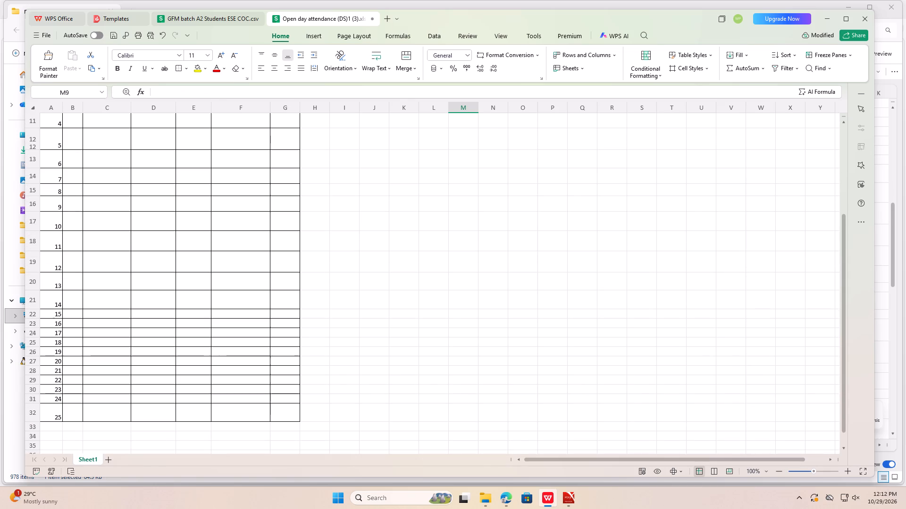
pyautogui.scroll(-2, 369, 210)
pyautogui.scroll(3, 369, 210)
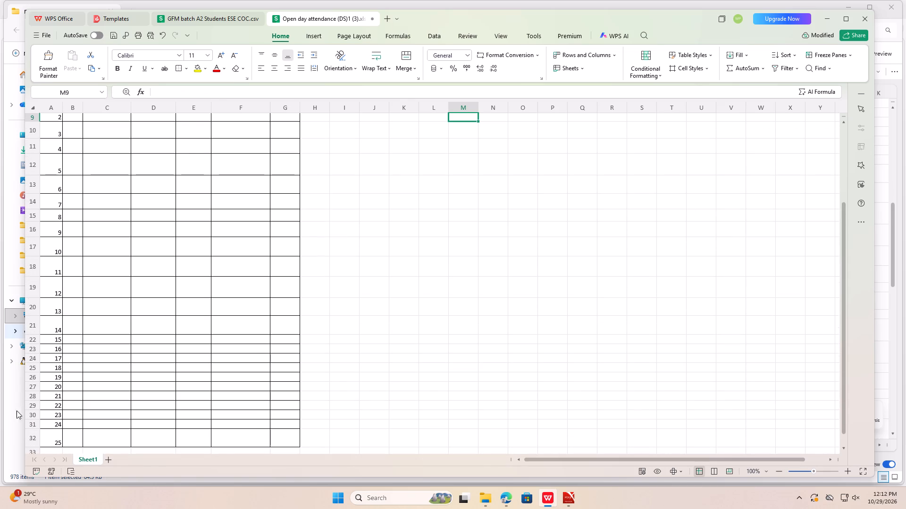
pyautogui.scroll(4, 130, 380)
# Apply Justify alignment to the 25 student rows, A8 to G32.
pyautogui.moveTo(50, 201); pyautogui.dragTo(116, 239)
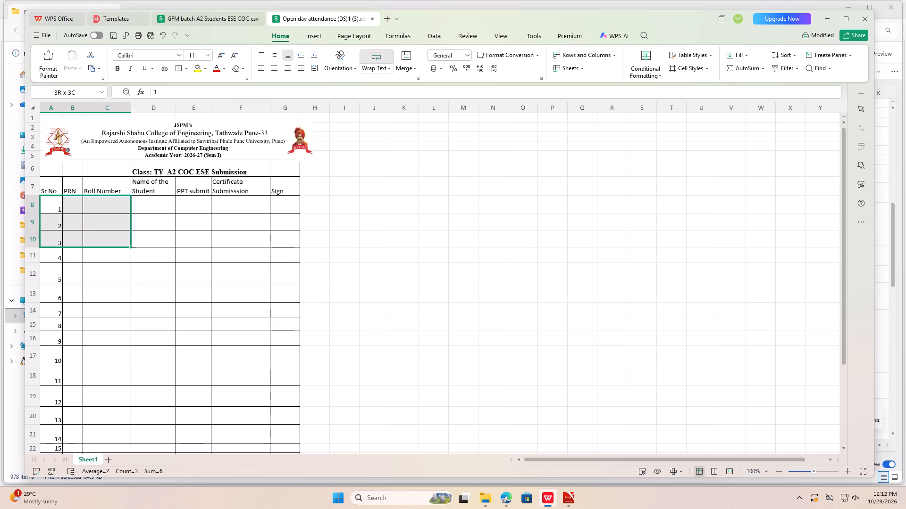
pyautogui.moveTo(116, 239); pyautogui.dragTo(278, 402)
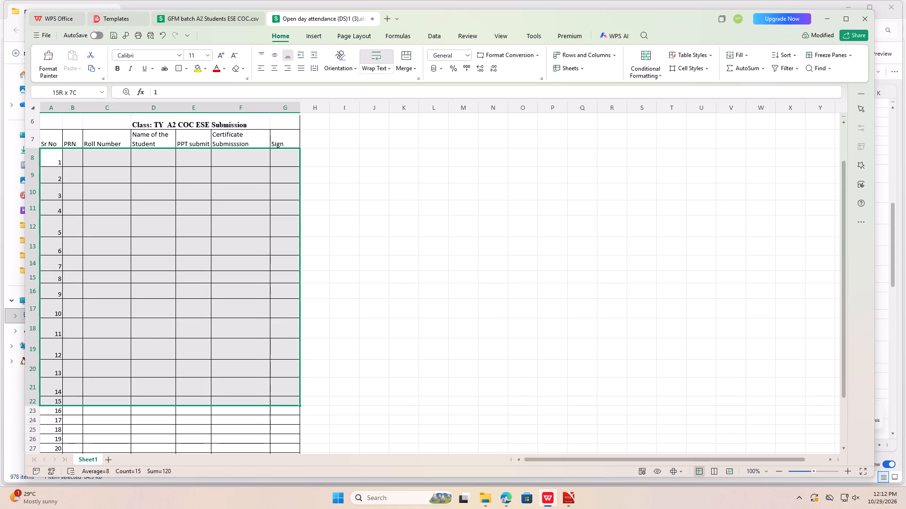
pyautogui.moveTo(278, 402); pyautogui.dragTo(283, 442)
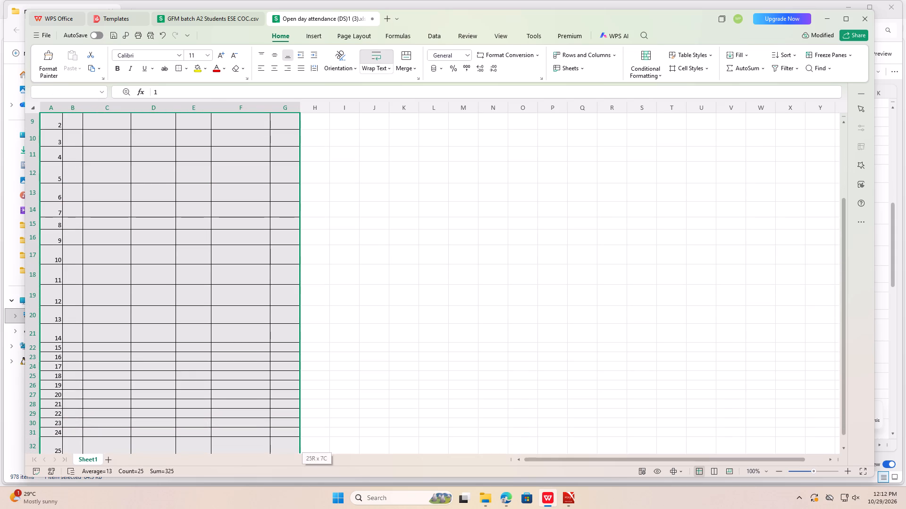
pyautogui.moveTo(283, 442); pyautogui.dragTo(272, 428)
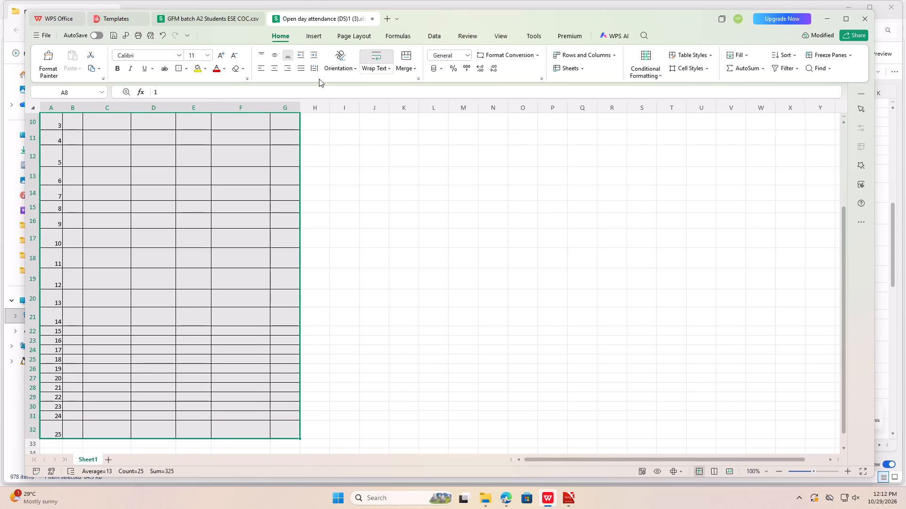
pyautogui.click(301, 69)
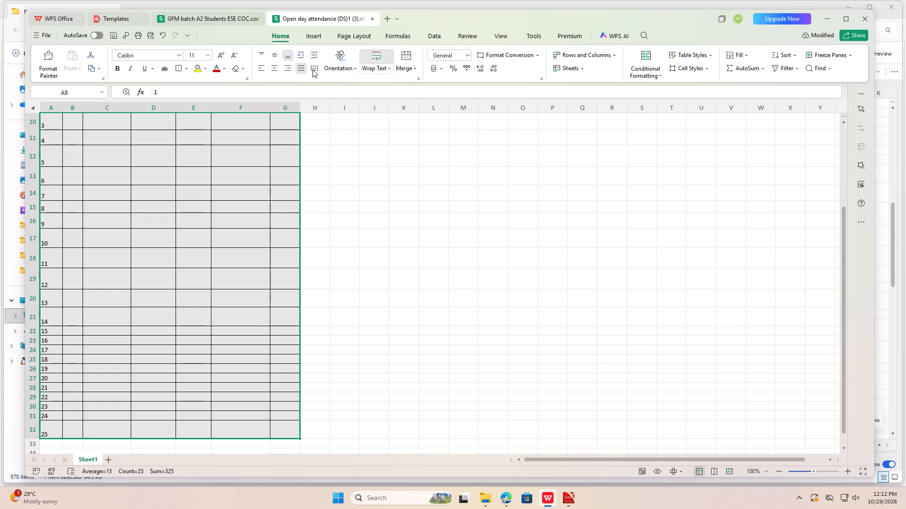
pyautogui.click(356, 68)
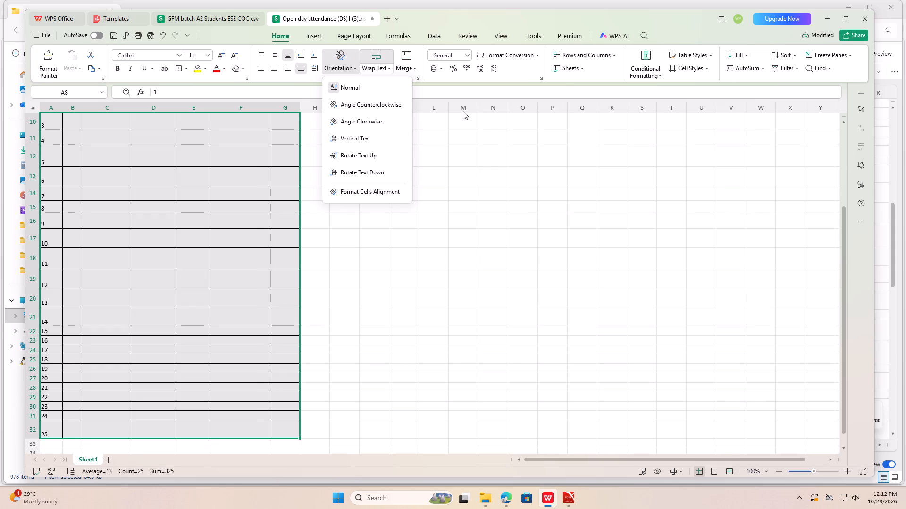
pyautogui.click(476, 172)
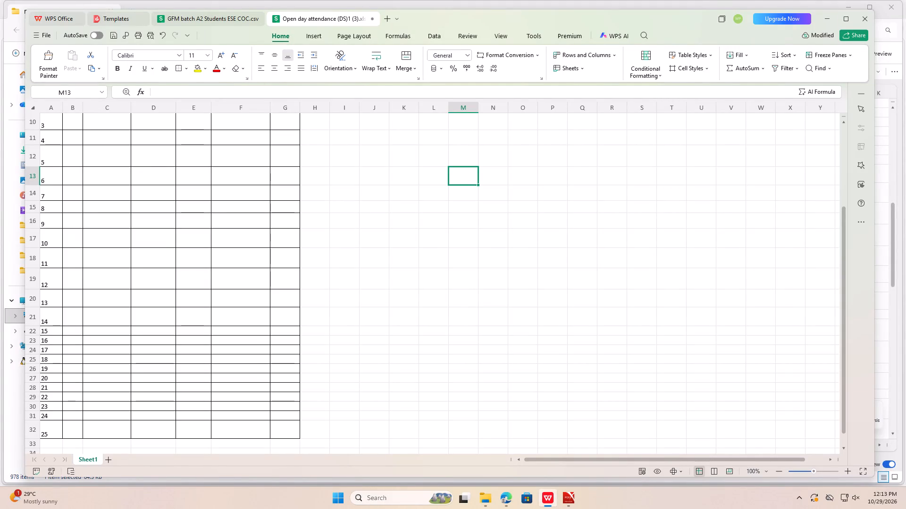
# Reduce the heights of rows 17 to 21 and row 12 to make the student rows more compact.
pyautogui.click(34, 247)
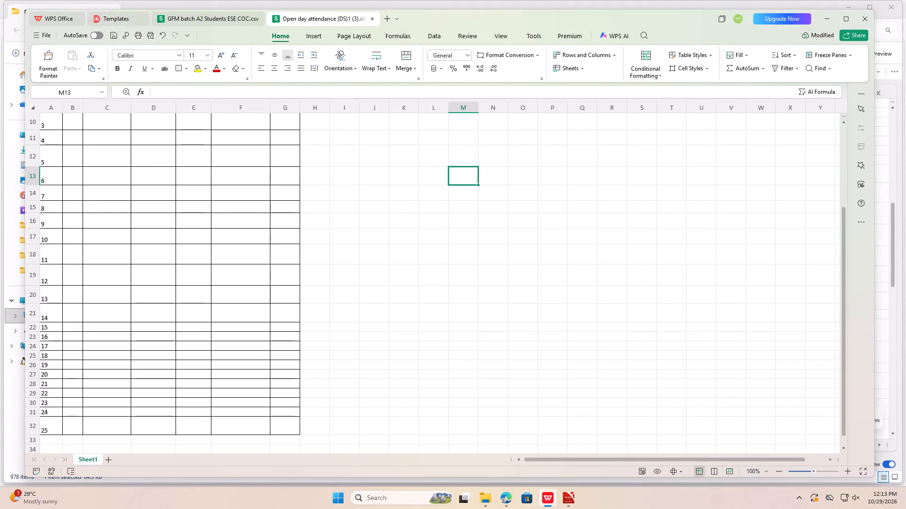
pyautogui.moveTo(36, 264); pyautogui.dragTo(36, 256)
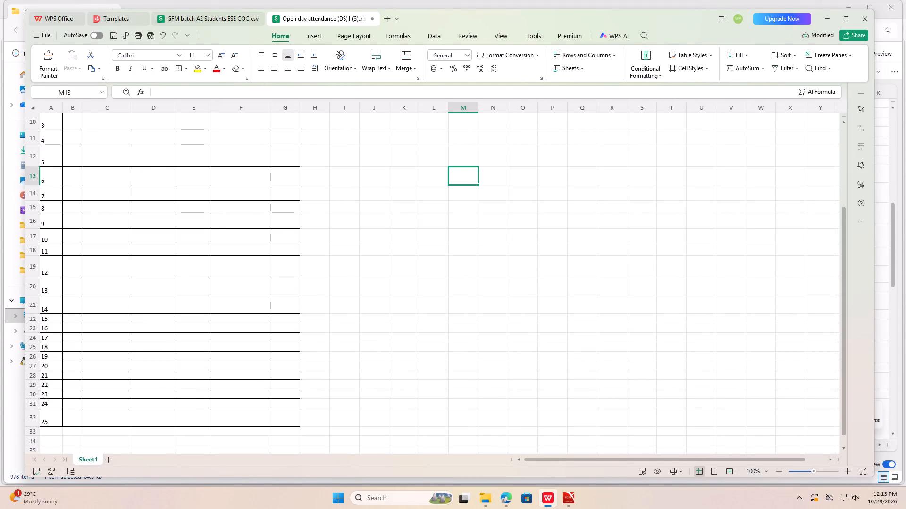
pyautogui.moveTo(37, 277); pyautogui.dragTo(39, 268)
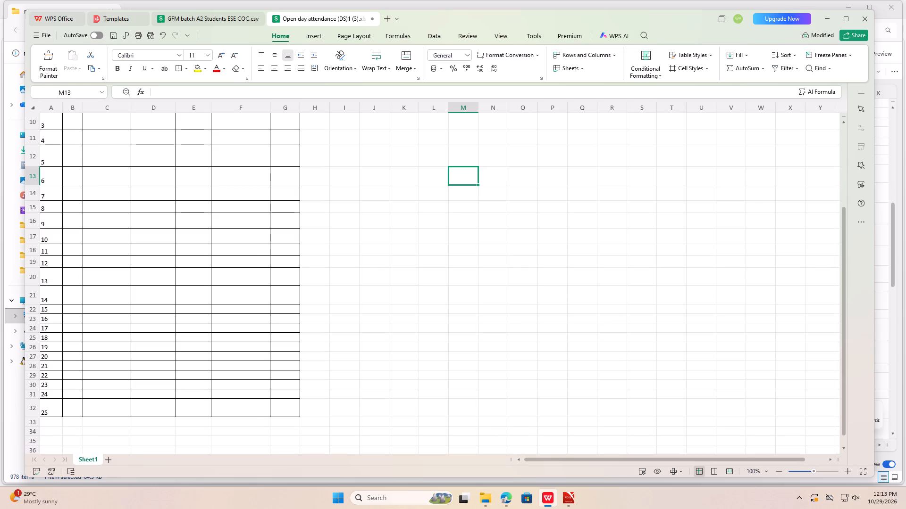
pyautogui.moveTo(35, 286); pyautogui.dragTo(37, 279)
pyautogui.moveTo(36, 298); pyautogui.dragTo(38, 288)
pyautogui.scroll(2, 46, 329)
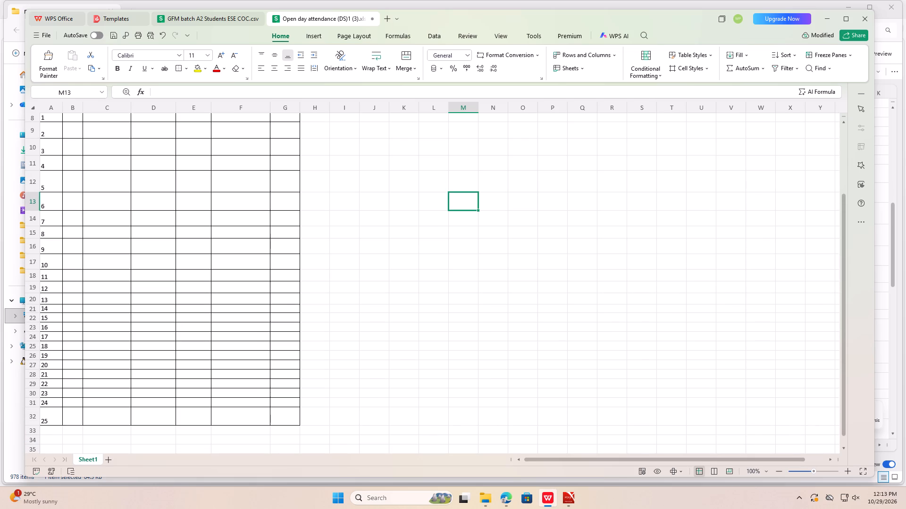
pyautogui.moveTo(35, 221); pyautogui.dragTo(37, 213)
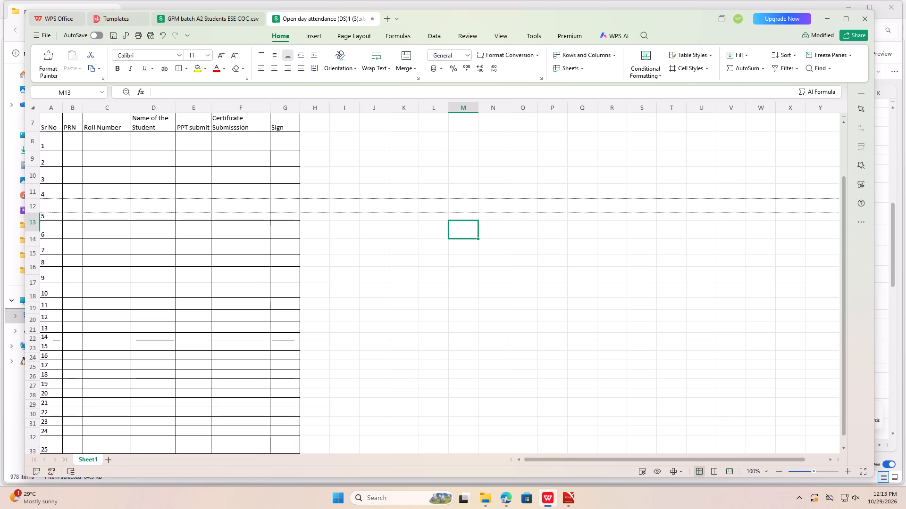
pyautogui.moveTo(37, 213); pyautogui.dragTo(37, 212)
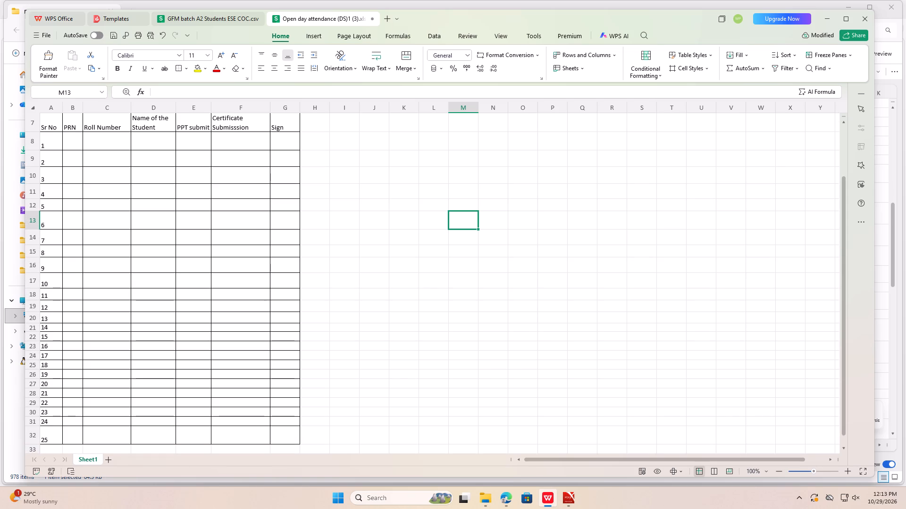
# Narrow the Roll Number column C to fit its heading.
pyautogui.scroll(5, 83, 157)
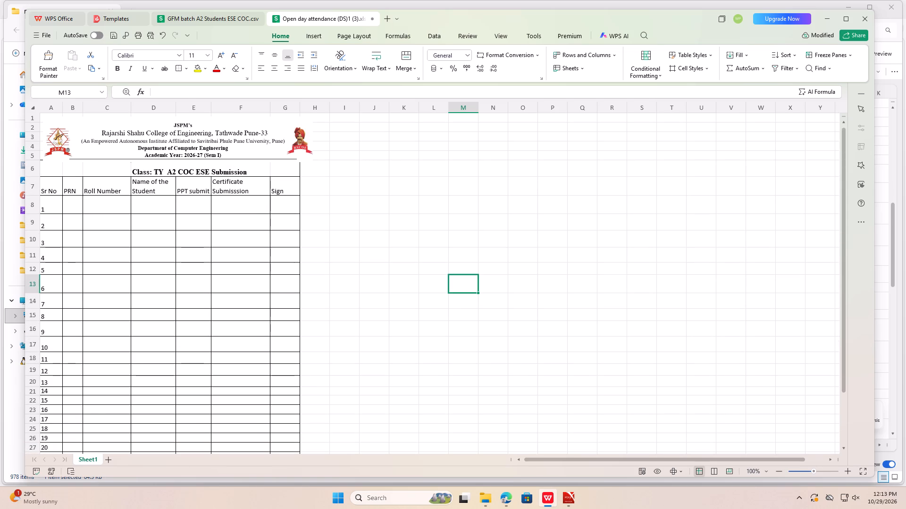
pyautogui.moveTo(131, 107); pyautogui.dragTo(124, 107)
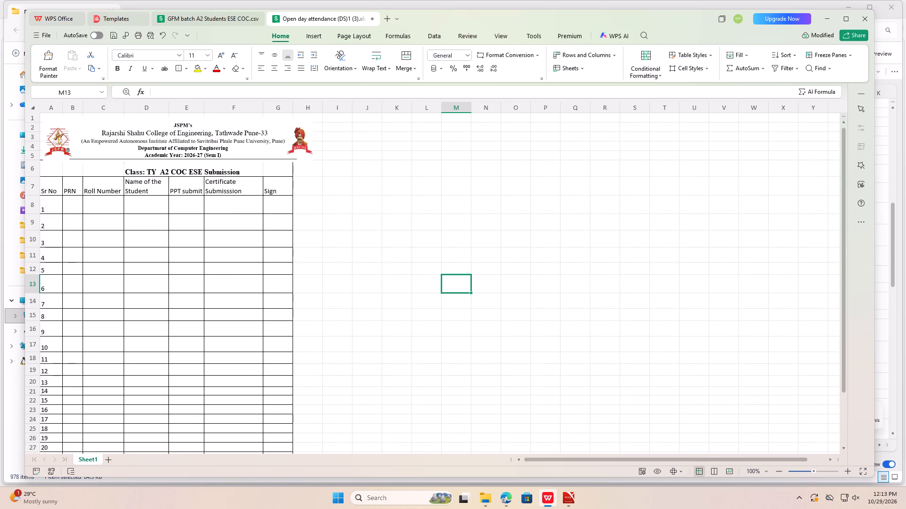
# Widen the Name of the Student column D.
pyautogui.moveTo(167, 108); pyautogui.dragTo(192, 107)
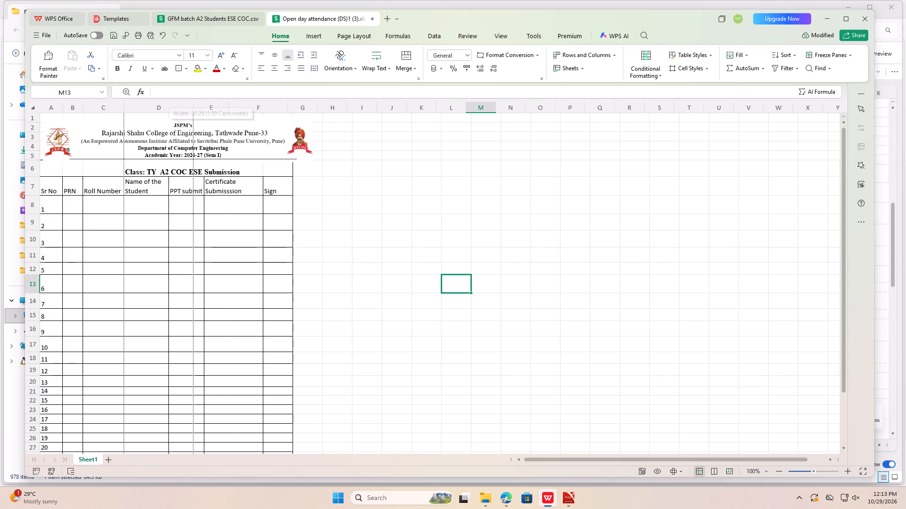
# Adjust the width of the Name of the Student column D so its heading fits on one line.
pyautogui.moveTo(192, 107); pyautogui.dragTo(189, 107)
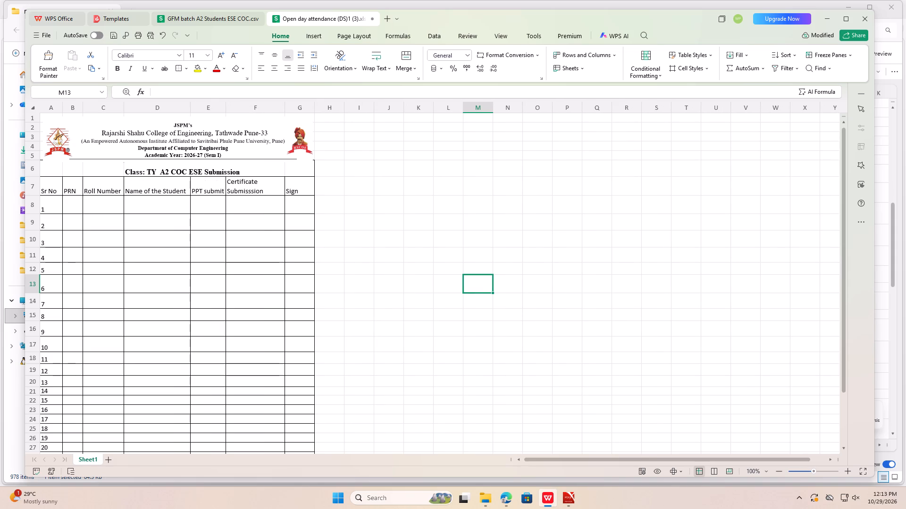
pyautogui.moveTo(189, 105); pyautogui.dragTo(196, 105)
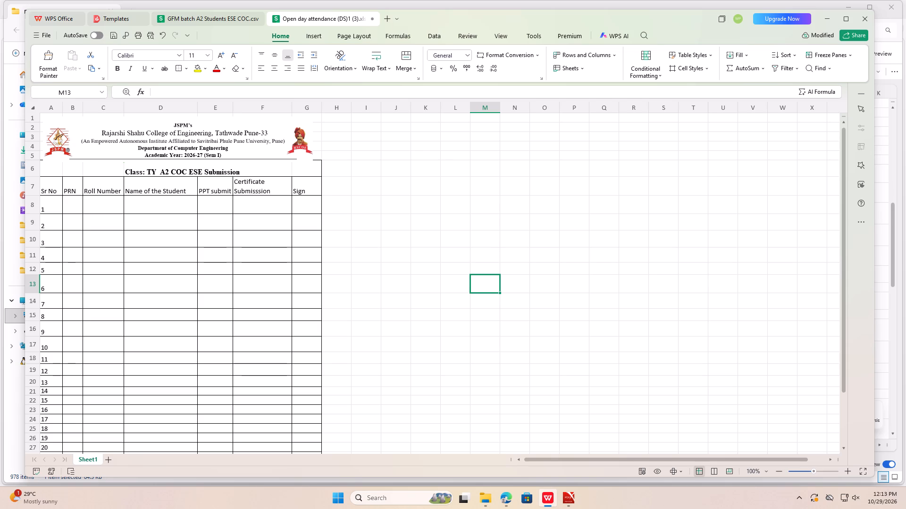
# Increase the heights of rows 12, 15 and 24 to 31 to roughly match the taller student rows.
pyautogui.click(31, 275)
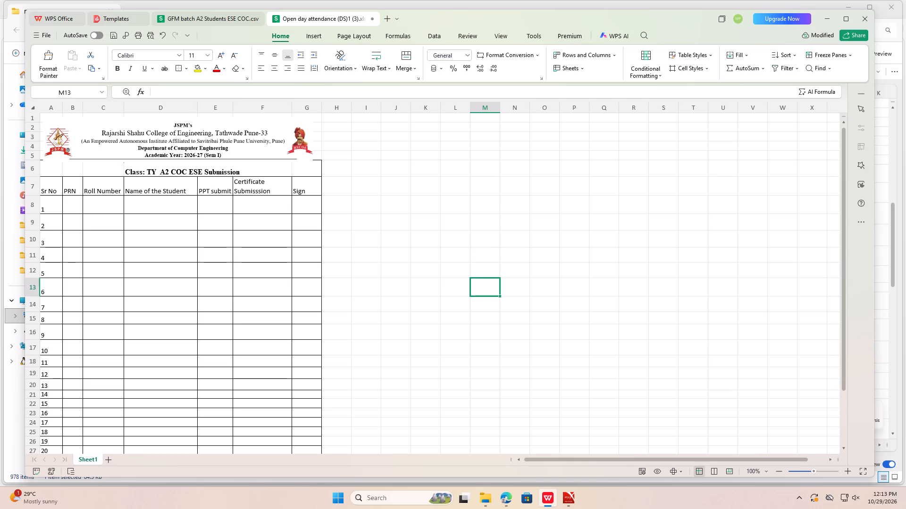
pyautogui.moveTo(33, 323); pyautogui.dragTo(34, 329)
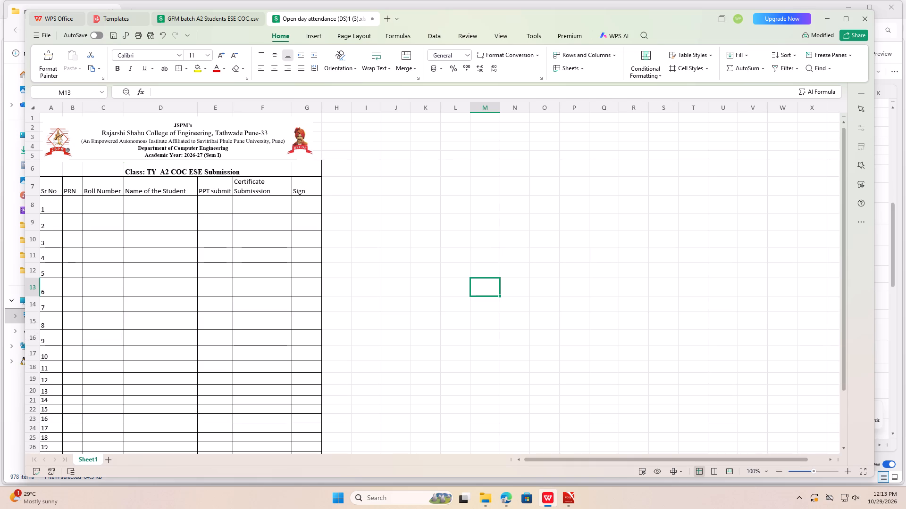
pyautogui.scroll(-6, 43, 352)
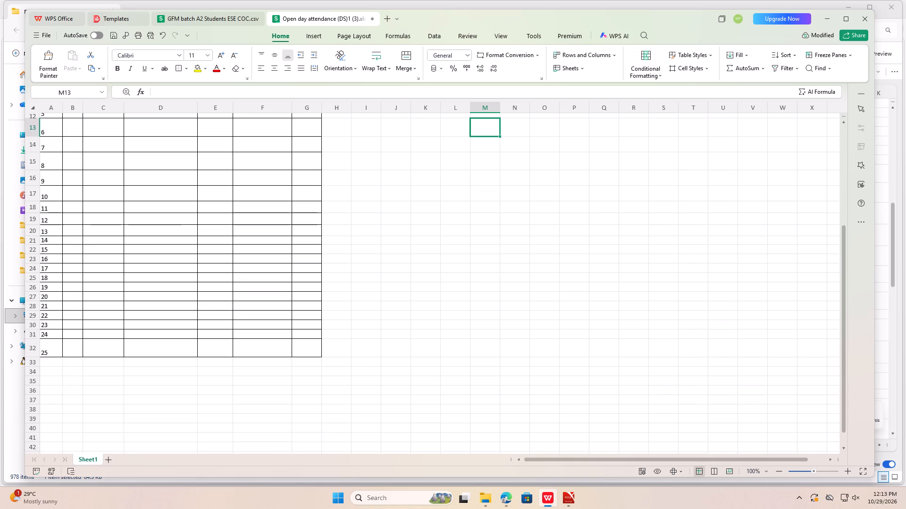
pyautogui.moveTo(34, 338); pyautogui.dragTo(36, 345)
pyautogui.moveTo(34, 330); pyautogui.dragTo(37, 341)
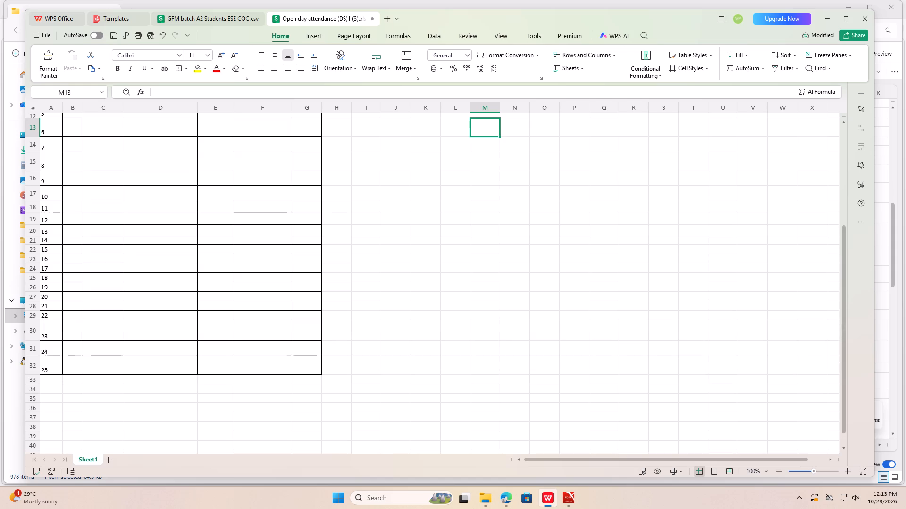
pyautogui.moveTo(36, 320); pyautogui.dragTo(36, 327)
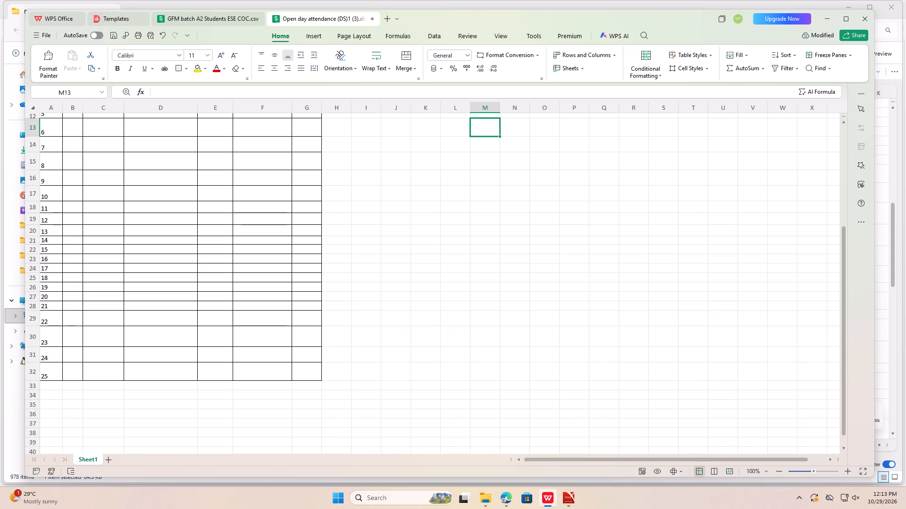
pyautogui.moveTo(32, 309); pyautogui.dragTo(33, 317)
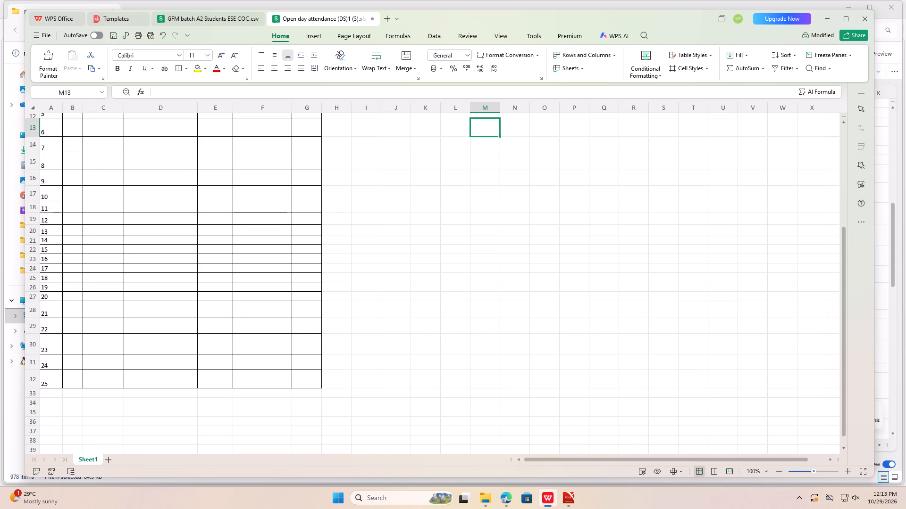
pyautogui.moveTo(38, 300); pyautogui.dragTo(38, 307)
pyautogui.moveTo(37, 291); pyautogui.dragTo(37, 296)
pyautogui.moveTo(37, 282); pyautogui.dragTo(37, 288)
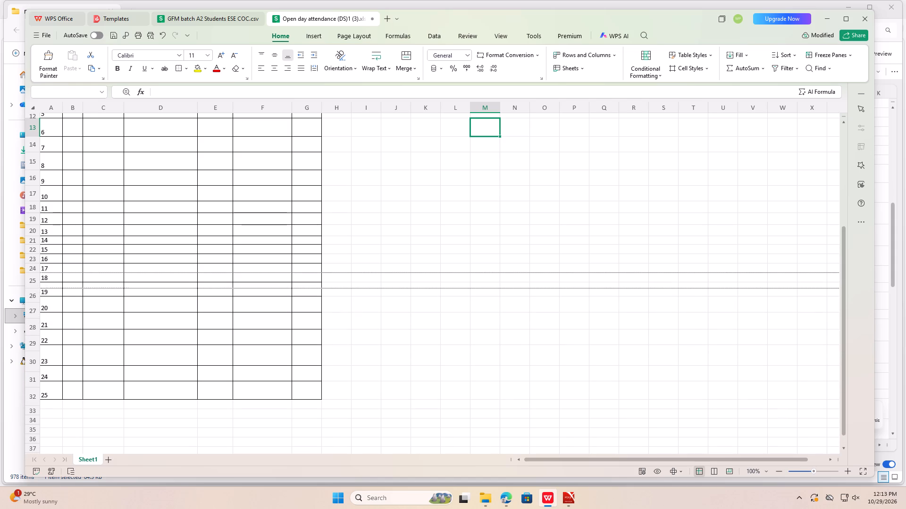
pyautogui.moveTo(37, 271); pyautogui.dragTo(37, 285)
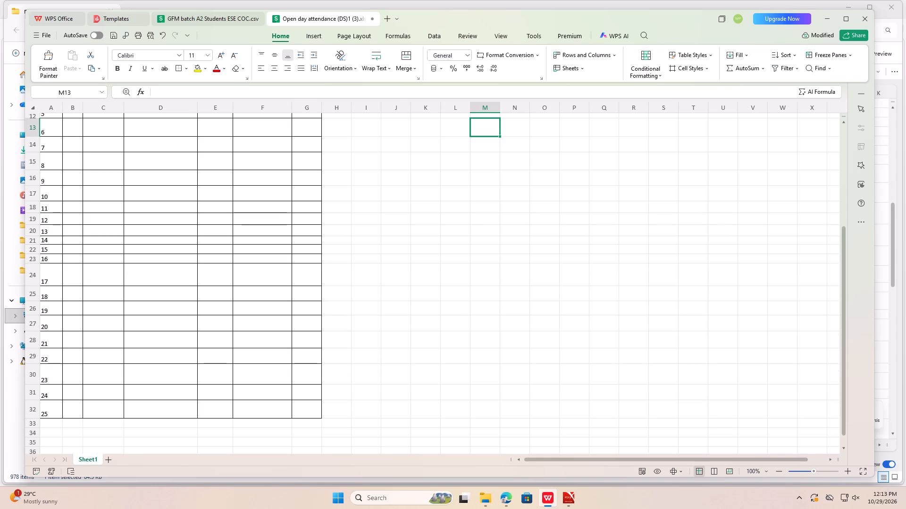
pyautogui.moveTo(38, 284); pyautogui.dragTo(38, 279)
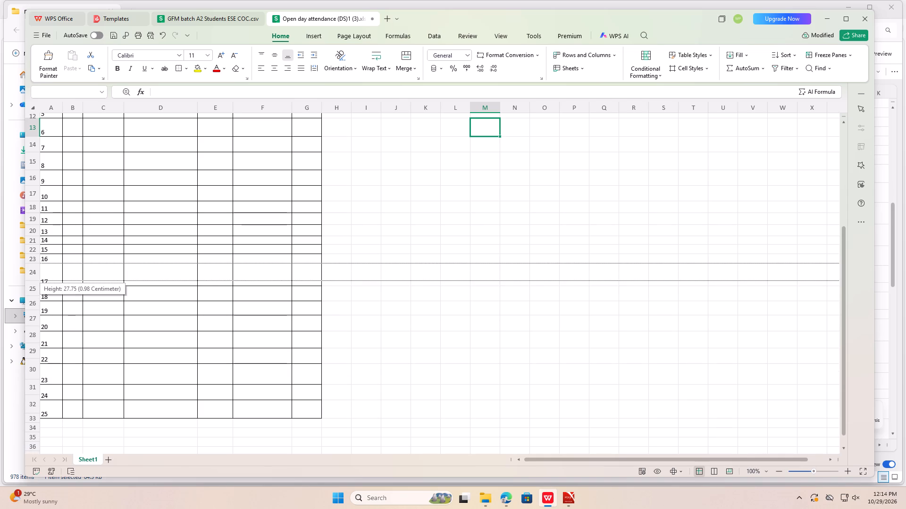
pyautogui.moveTo(38, 279); pyautogui.dragTo(38, 278)
# Increase the heights of rows 18 to 23 to roughly match the other student rows.
pyautogui.moveTo(37, 263); pyautogui.dragTo(37, 272)
pyautogui.moveTo(36, 254); pyautogui.dragTo(38, 263)
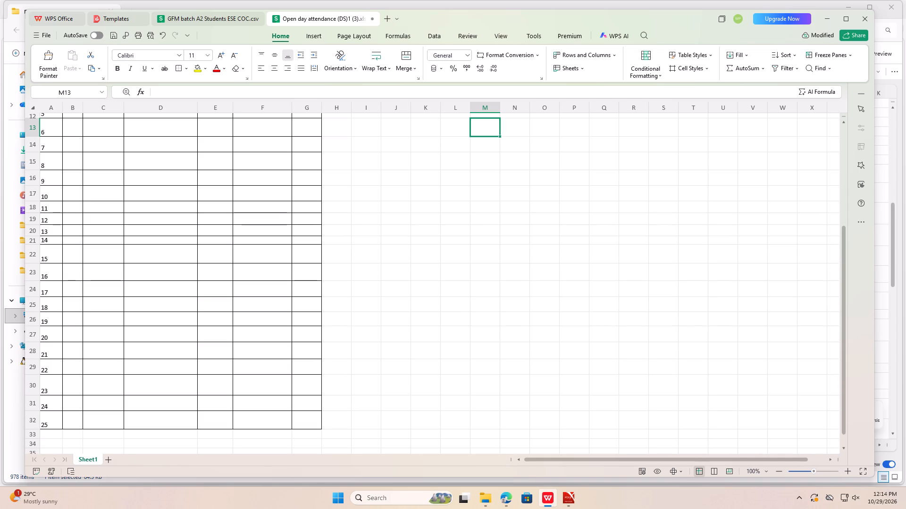
pyautogui.moveTo(38, 245); pyautogui.dragTo(38, 253)
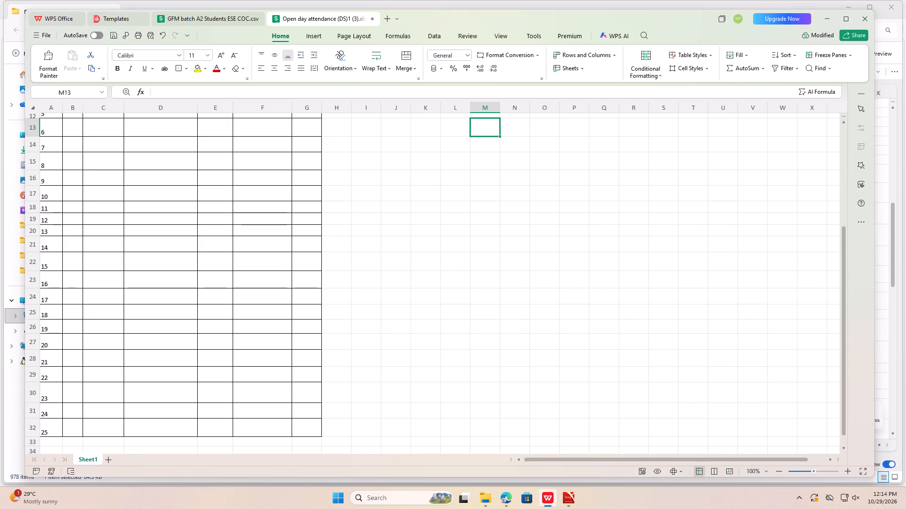
pyautogui.moveTo(37, 237); pyautogui.dragTo(37, 245)
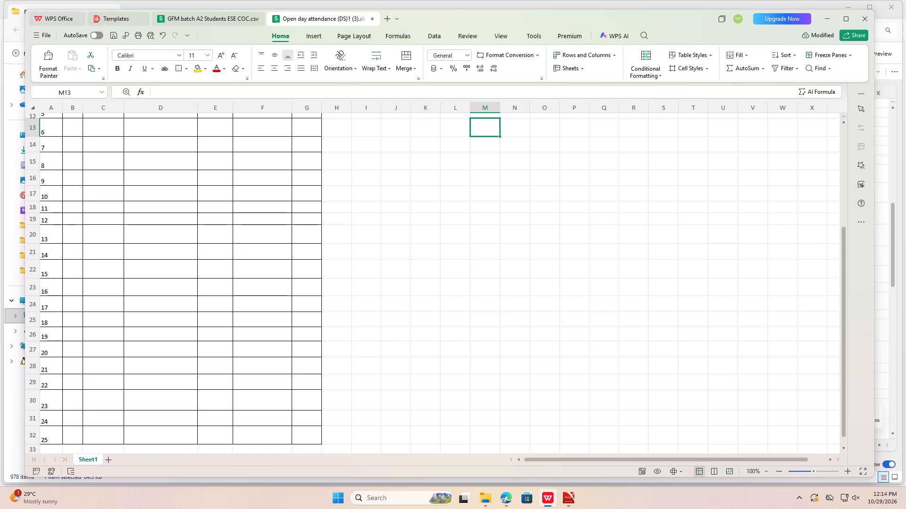
pyautogui.moveTo(35, 223); pyautogui.dragTo(36, 229)
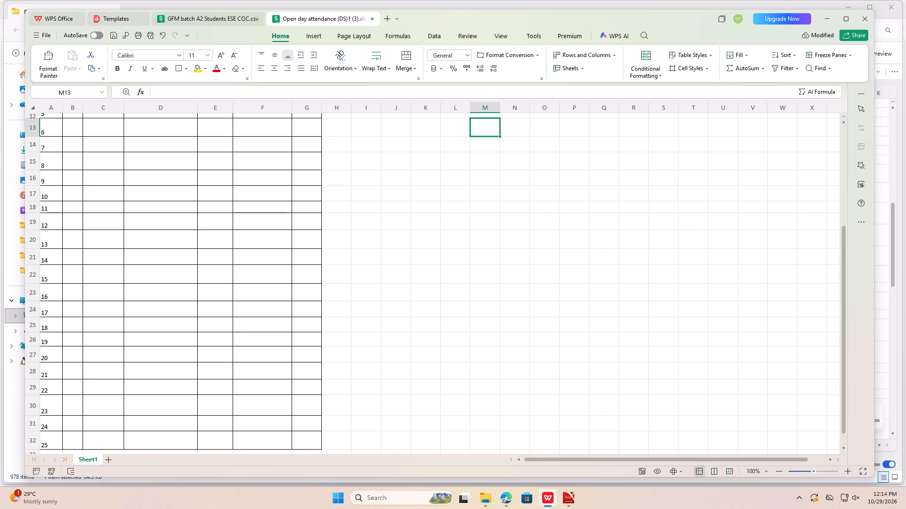
pyautogui.moveTo(38, 213); pyautogui.dragTo(39, 219)
pyautogui.scroll(6, 189, 260)
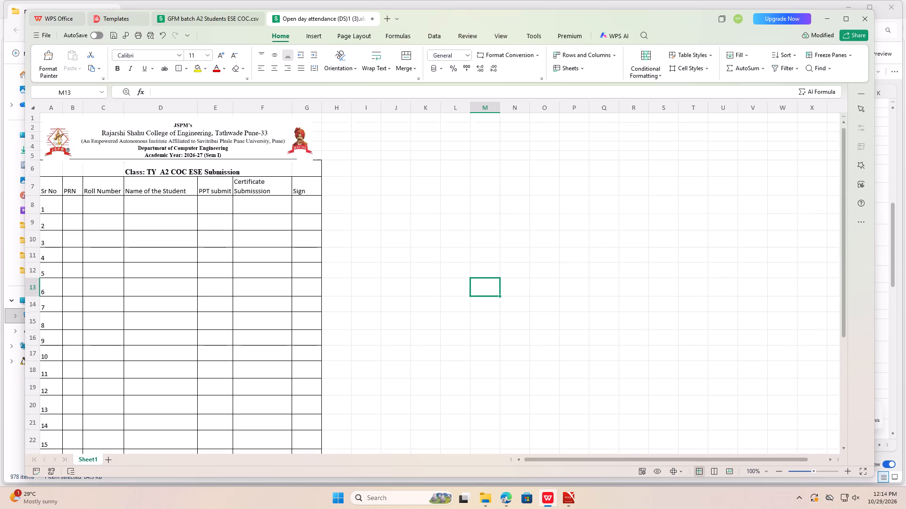
pyautogui.scroll(1, 190, 260)
pyautogui.scroll(-9, 190, 260)
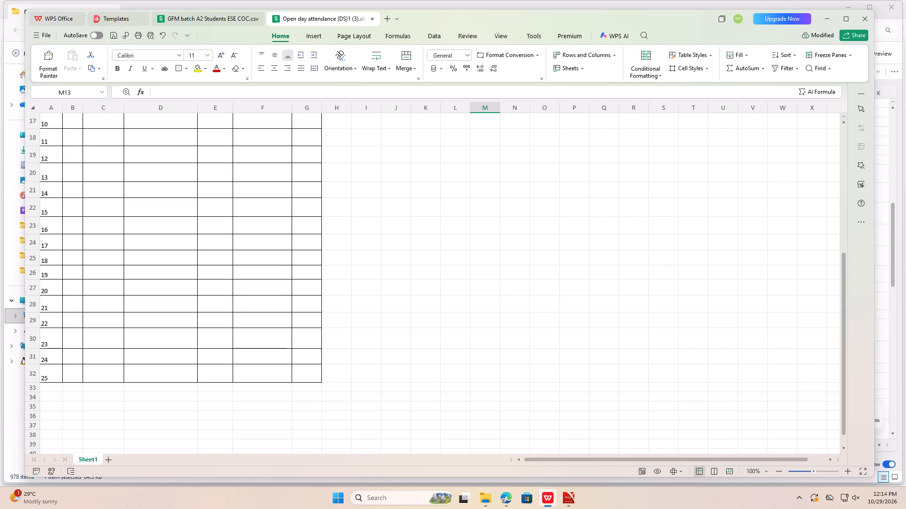
pyautogui.scroll(6, 188, 299)
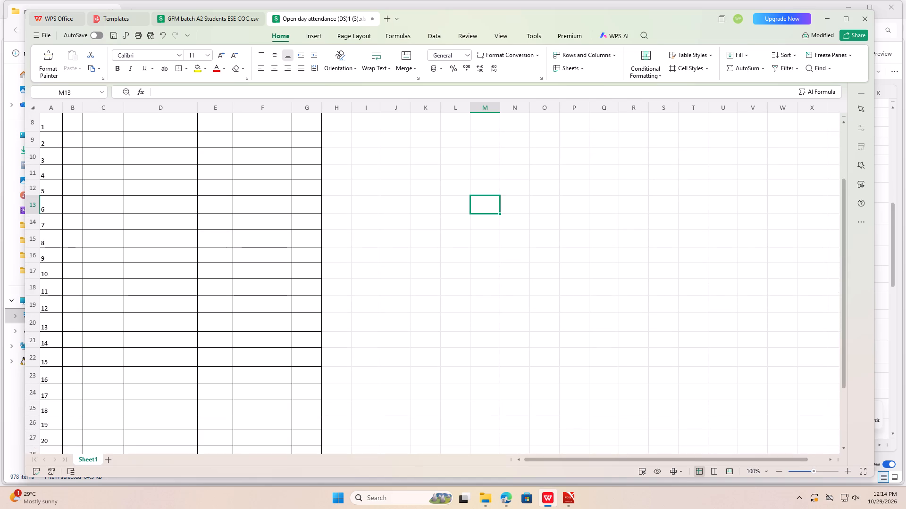
pyautogui.scroll(6, 189, 293)
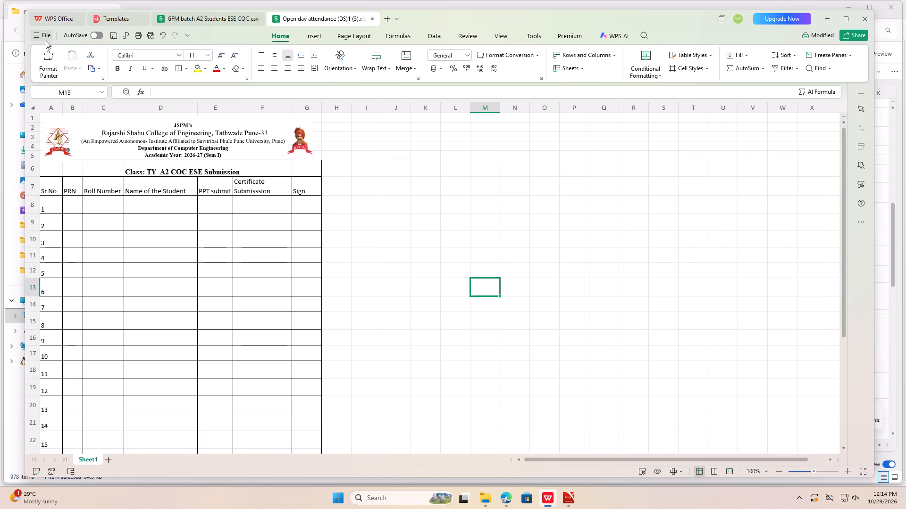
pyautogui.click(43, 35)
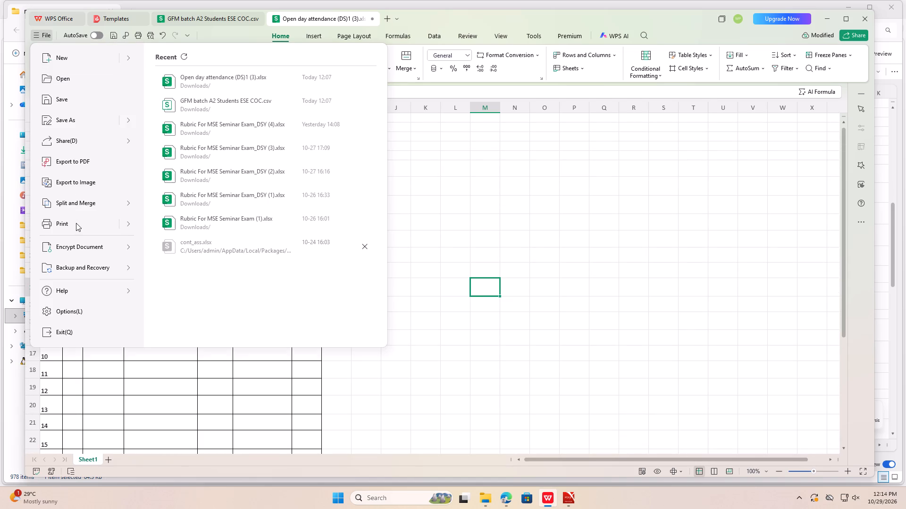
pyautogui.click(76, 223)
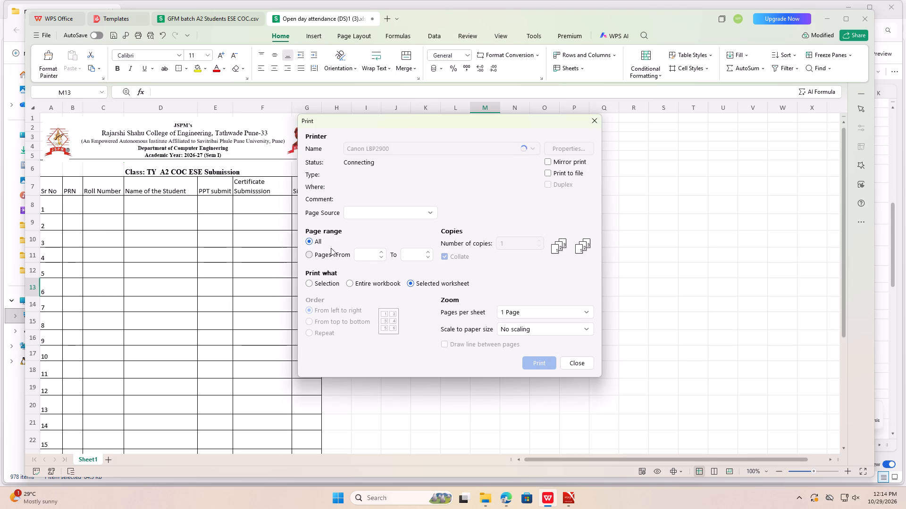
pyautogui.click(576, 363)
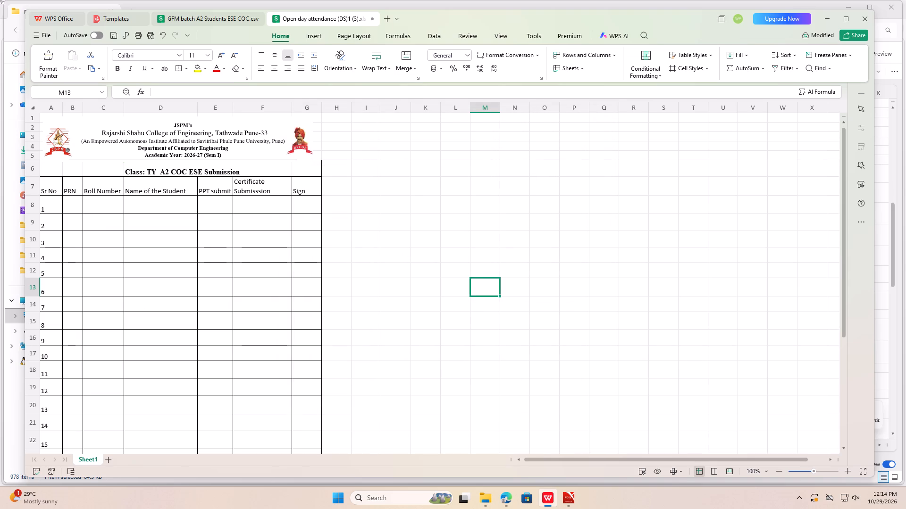
# Examine the print preview of Sheet1 to check how the student rows fit on the A4 portrait page.
pyautogui.click(45, 35)
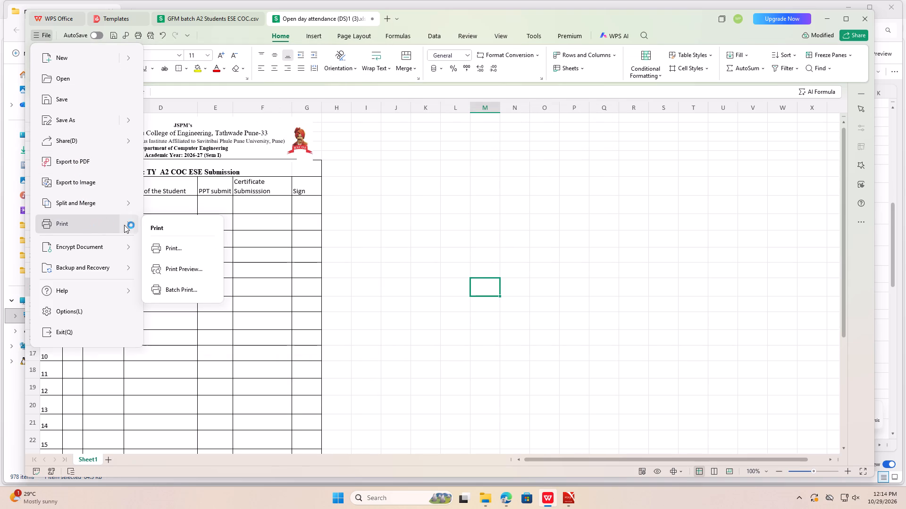
pyautogui.click(195, 274)
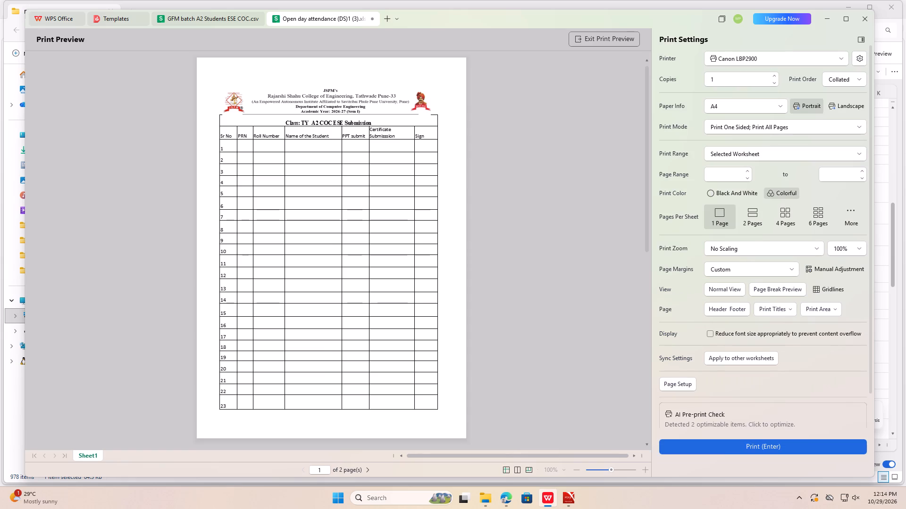
pyautogui.click(876, 16)
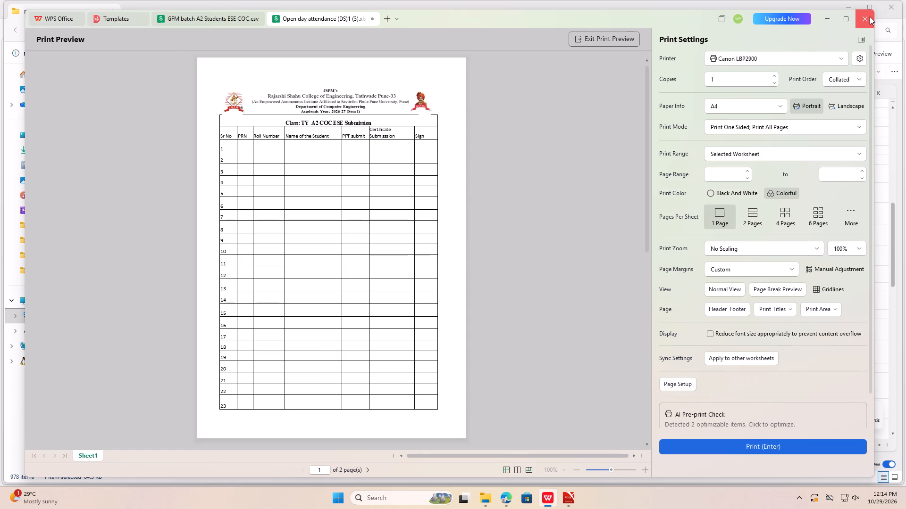
pyautogui.click(870, 16)
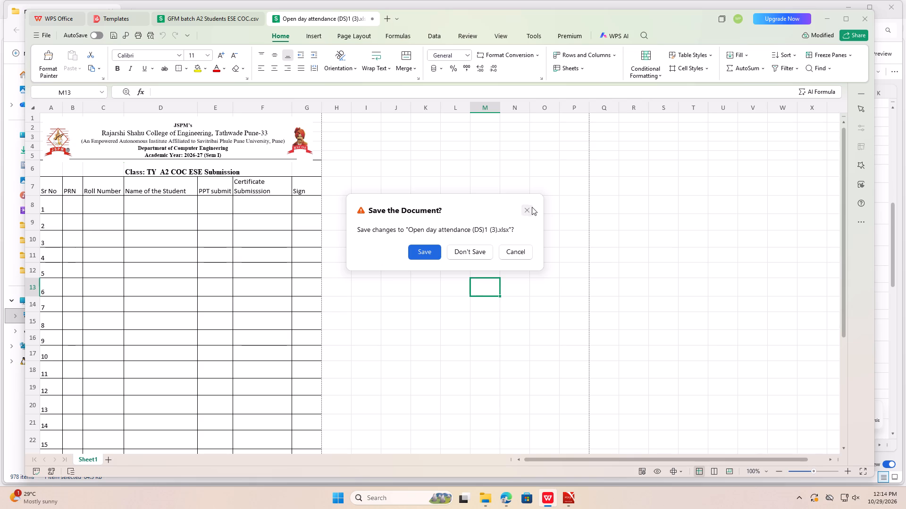
pyautogui.click(530, 210)
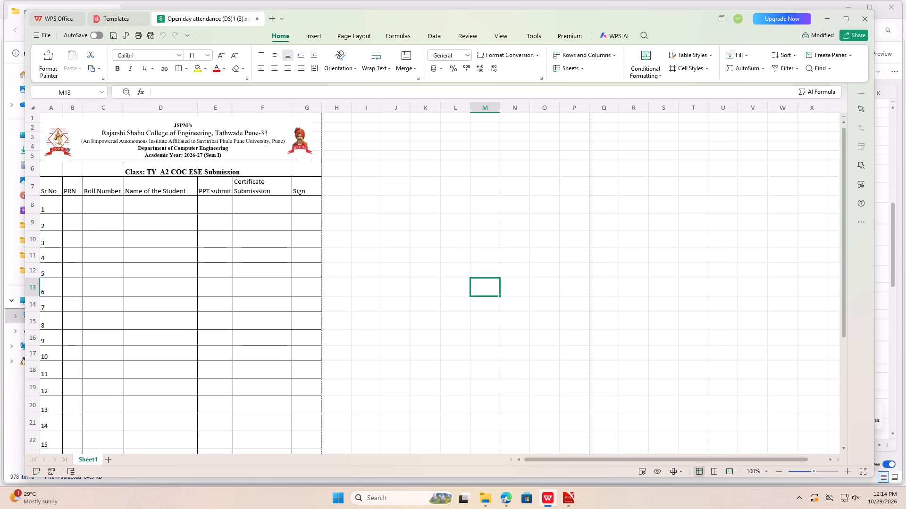
# Slightly reduce the heights of student rows 8, 13, 15, 20 and 22 so the table takes less vertical space.
pyautogui.click(39, 213)
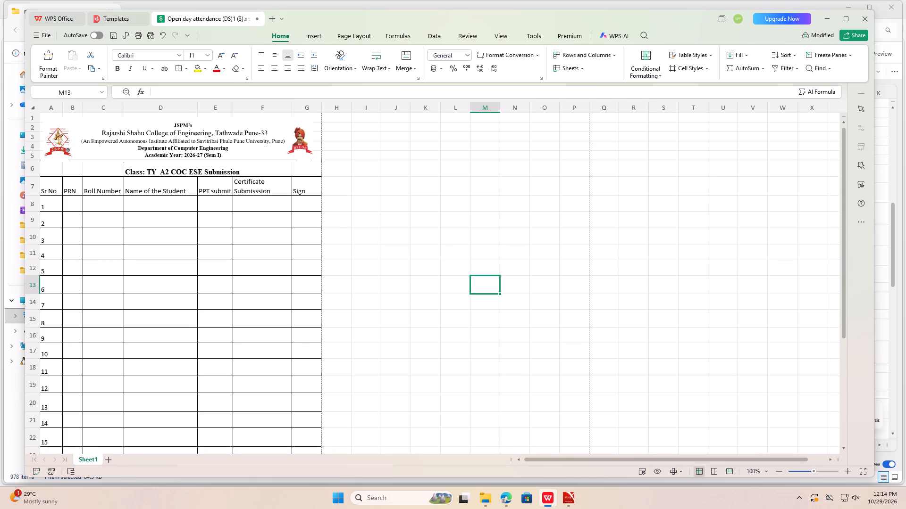
pyautogui.click(31, 293)
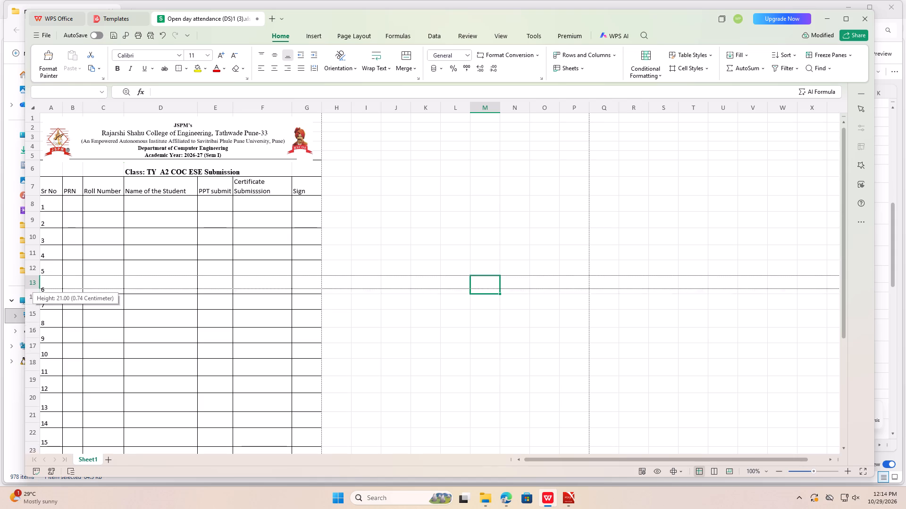
pyautogui.scroll(-2, 49, 310)
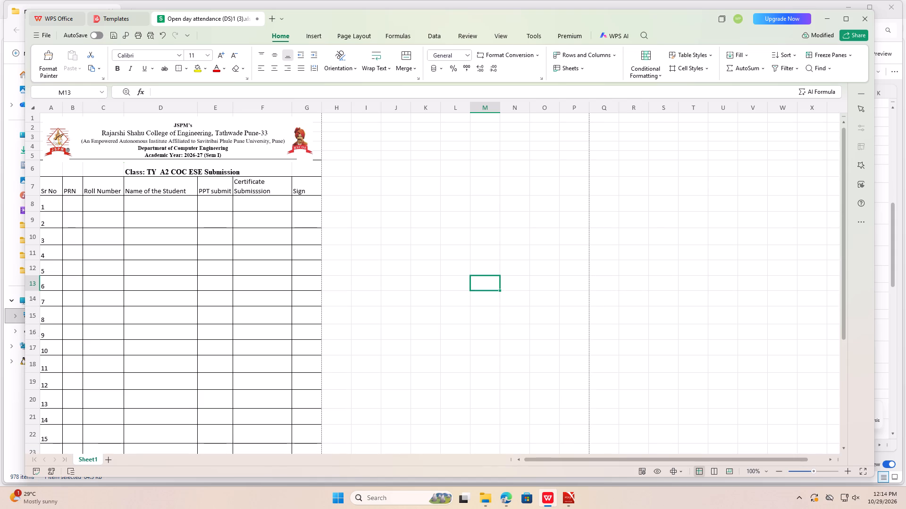
pyautogui.click(37, 268)
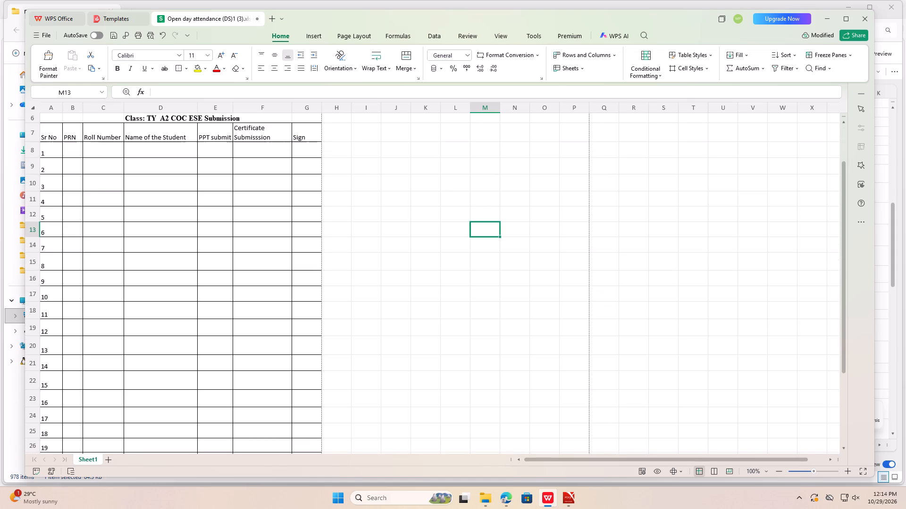
pyautogui.moveTo(36, 271); pyautogui.dragTo(38, 267)
pyautogui.moveTo(37, 349); pyautogui.dragTo(39, 344)
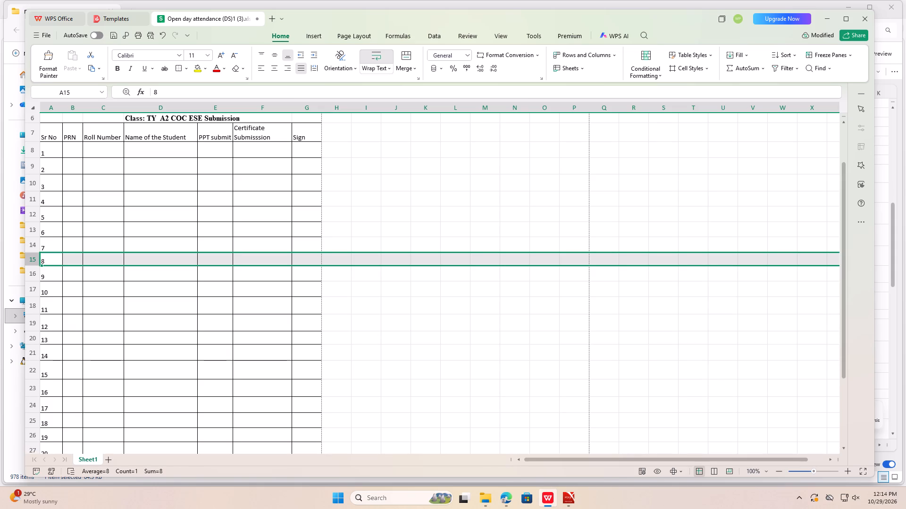
pyautogui.moveTo(34, 379); pyautogui.dragTo(36, 374)
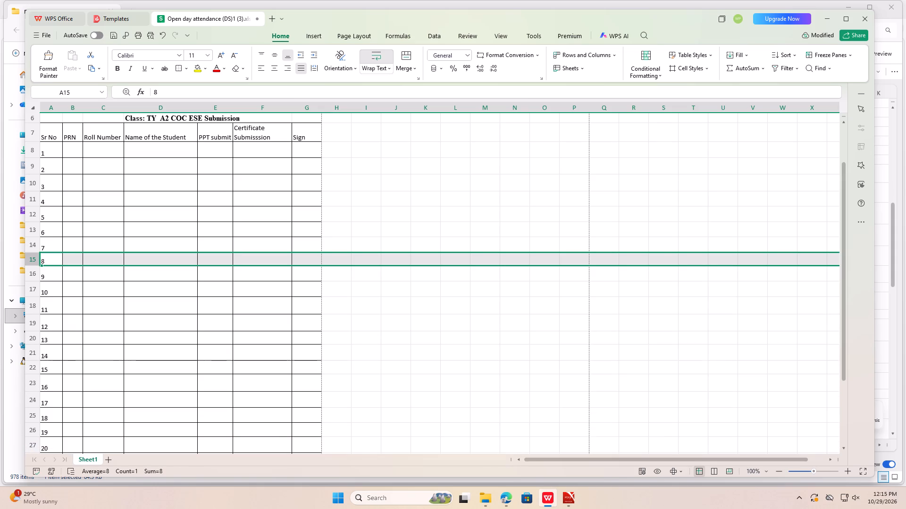
# Reduce the heights of rows 30, 31 and 23 so all 25 student rows fit above the page break.
pyautogui.scroll(-5, 30, 409)
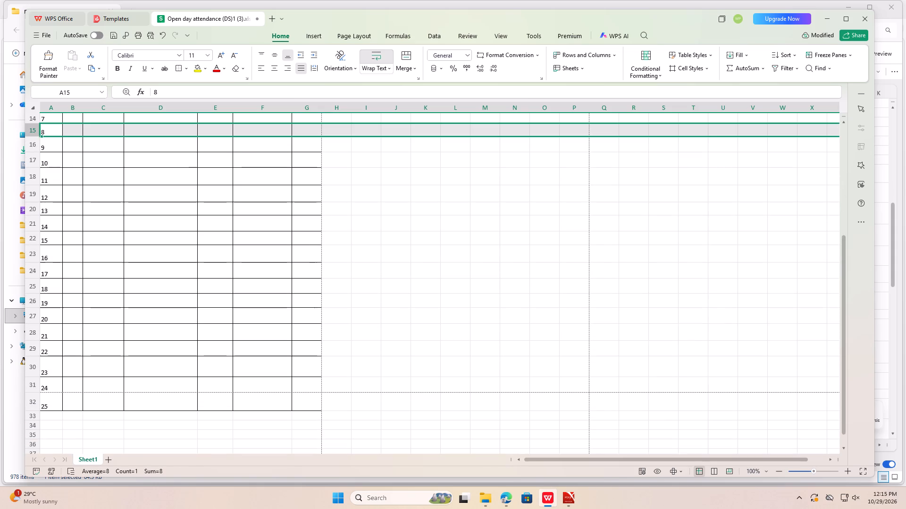
pyautogui.moveTo(37, 376); pyautogui.dragTo(38, 370)
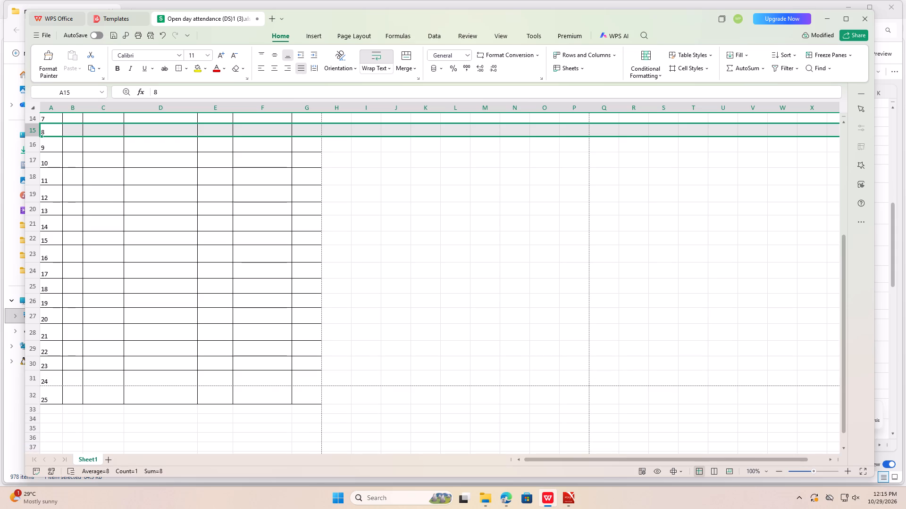
pyautogui.click(34, 386)
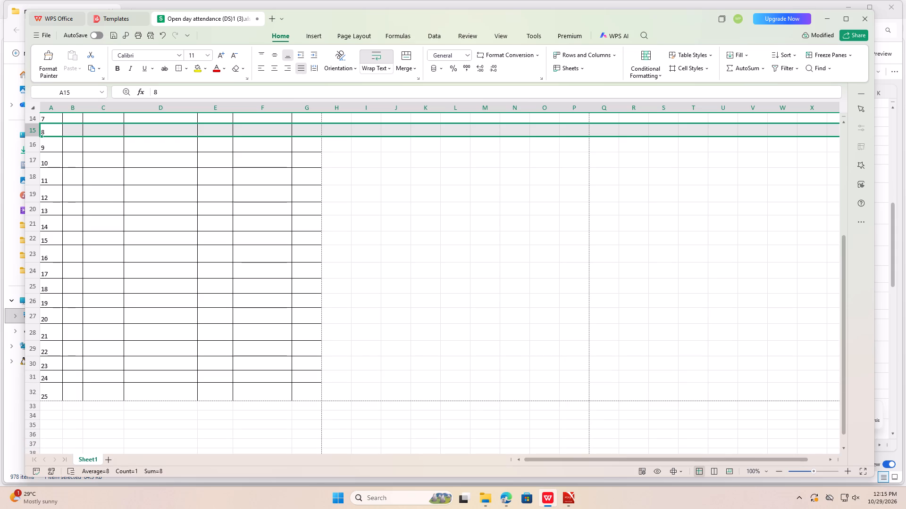
pyautogui.click(35, 264)
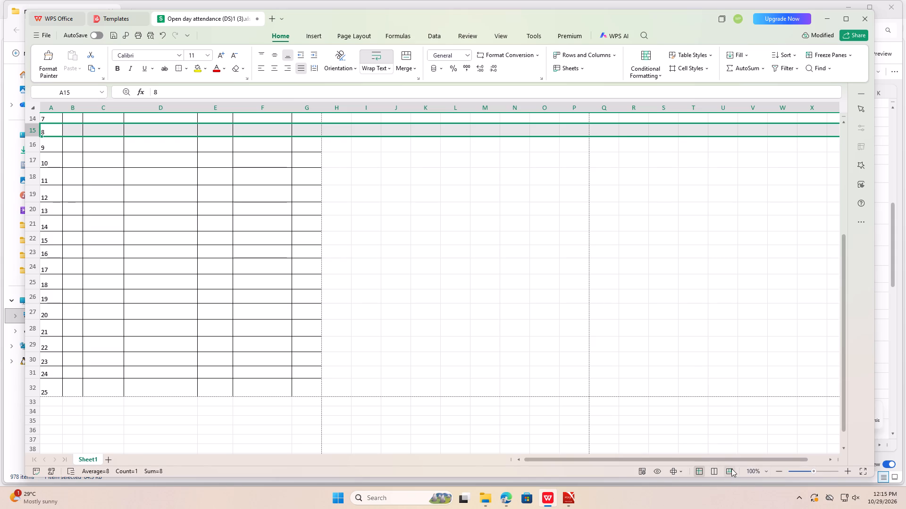
# Examine the sheet in page layout and page break preview to check that the whole table falls within one page.
pyautogui.click(701, 471)
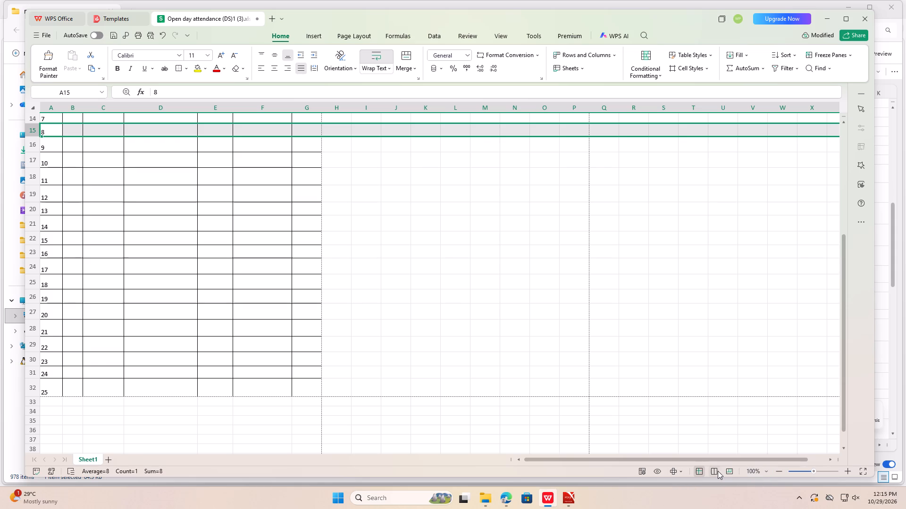
pyautogui.click(714, 471)
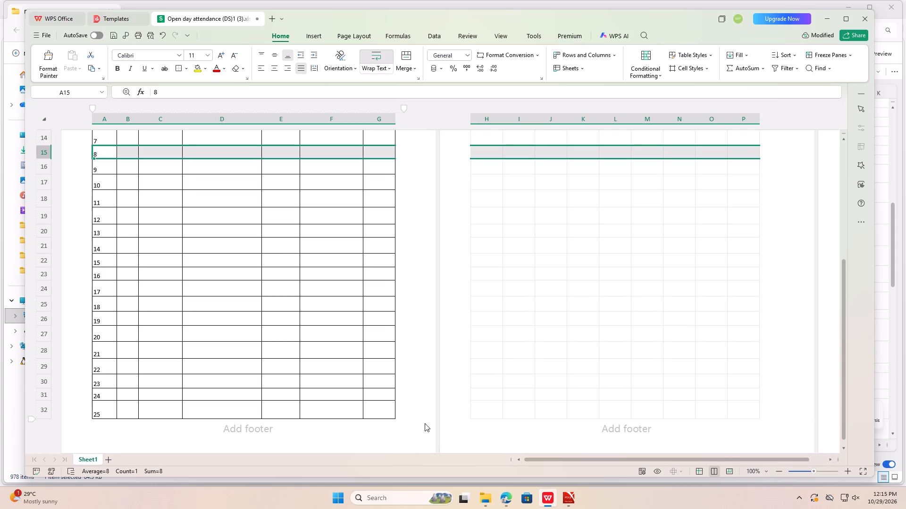
pyautogui.click(729, 471)
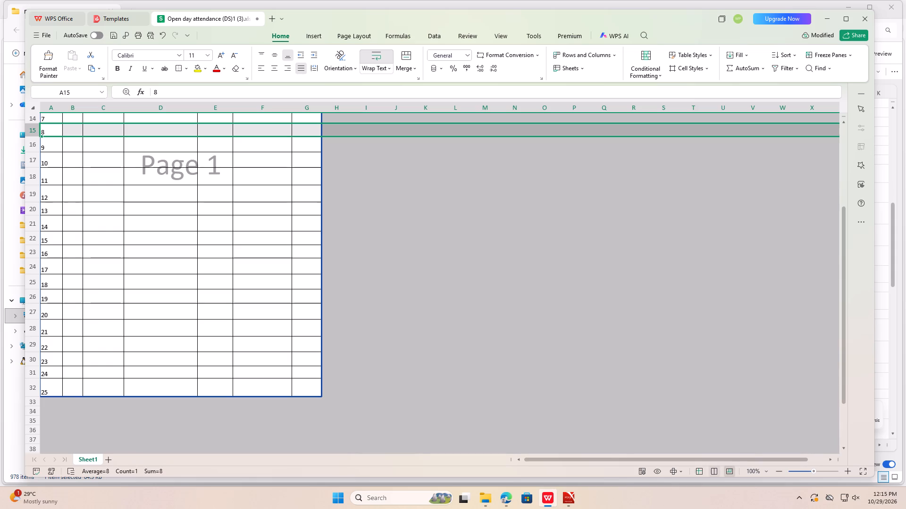
pyautogui.scroll(3, 193, 365)
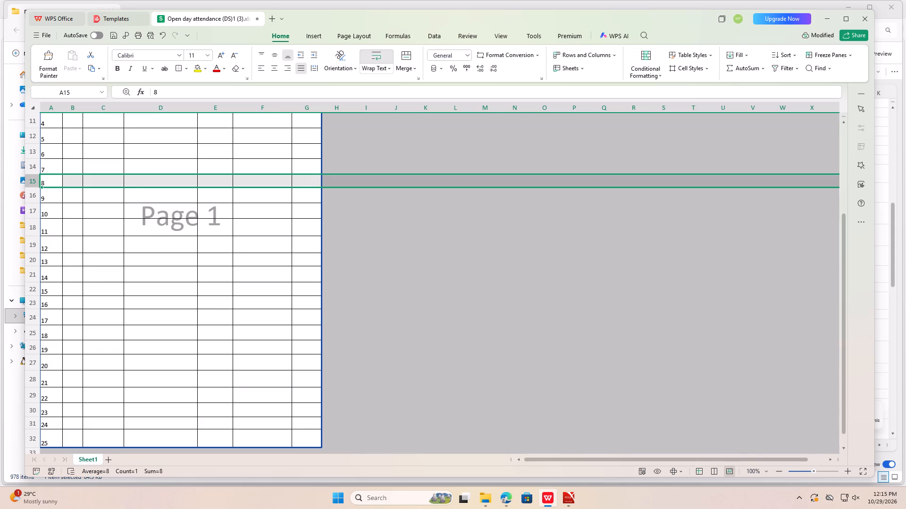
pyautogui.scroll(7, 218, 263)
pyautogui.scroll(-9, 218, 263)
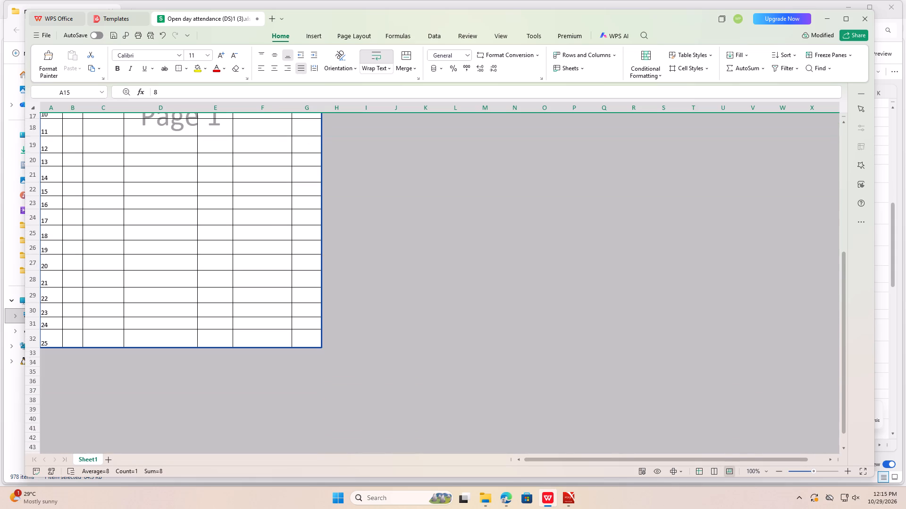
pyautogui.scroll(6, 218, 263)
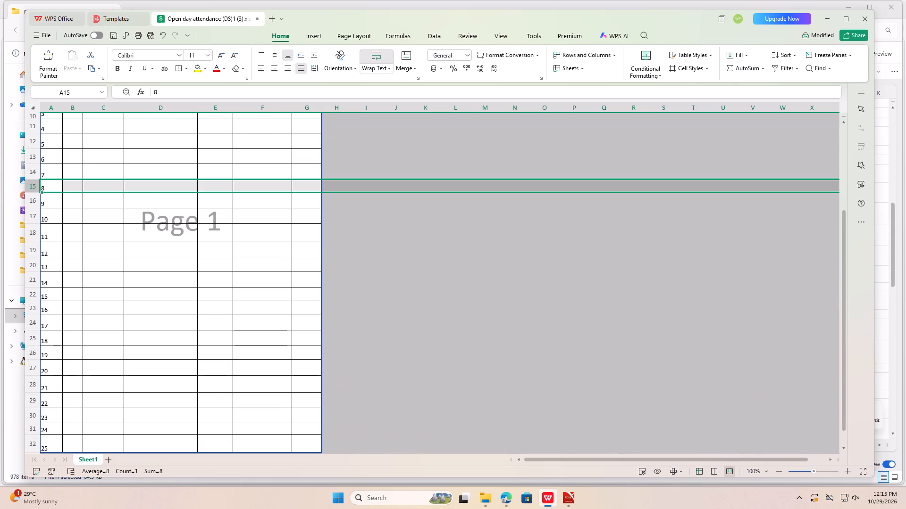
pyautogui.scroll(3, 219, 256)
# Open the print preview of Sheet1 and print it on the Canon LBP2900.
pyautogui.click(39, 33)
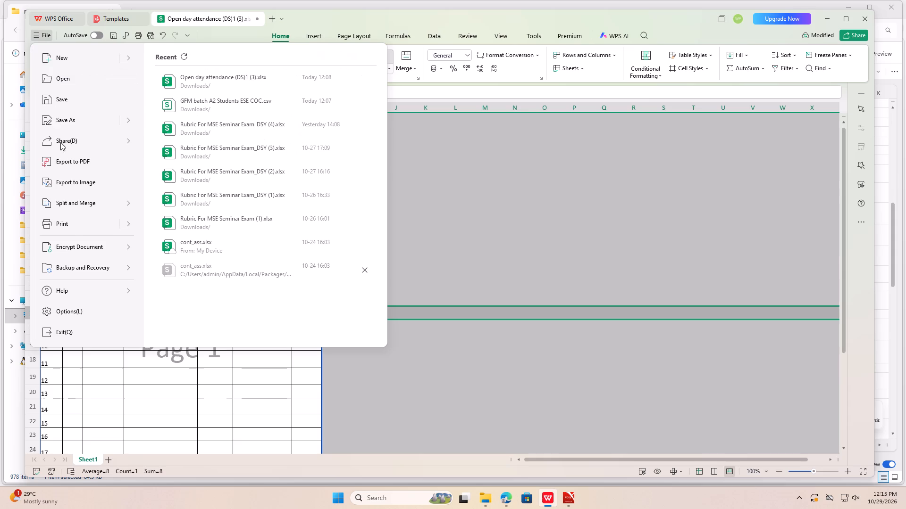
pyautogui.click(196, 271)
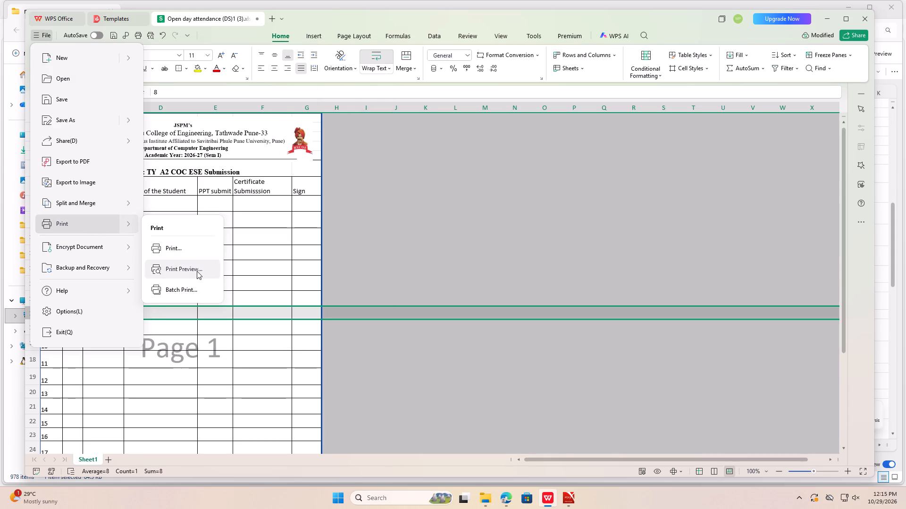
pyautogui.scroll(3, 415, 298)
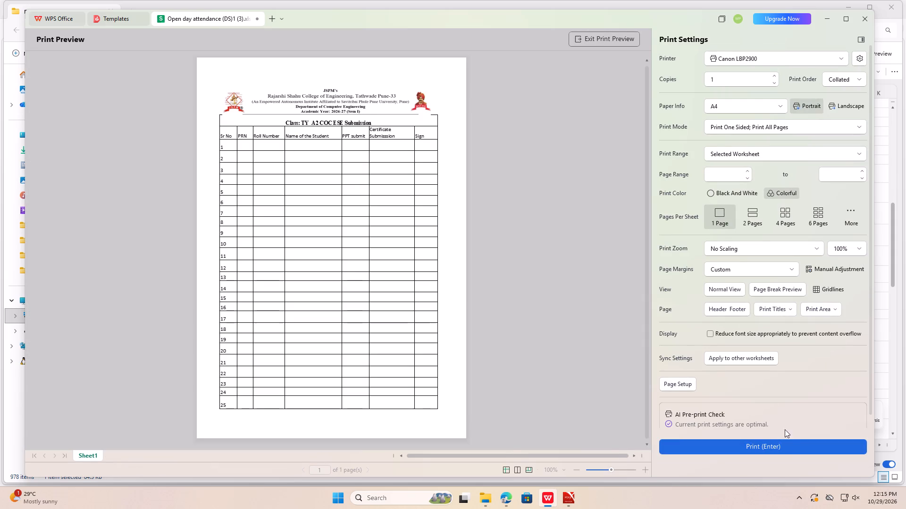
pyautogui.click(789, 446)
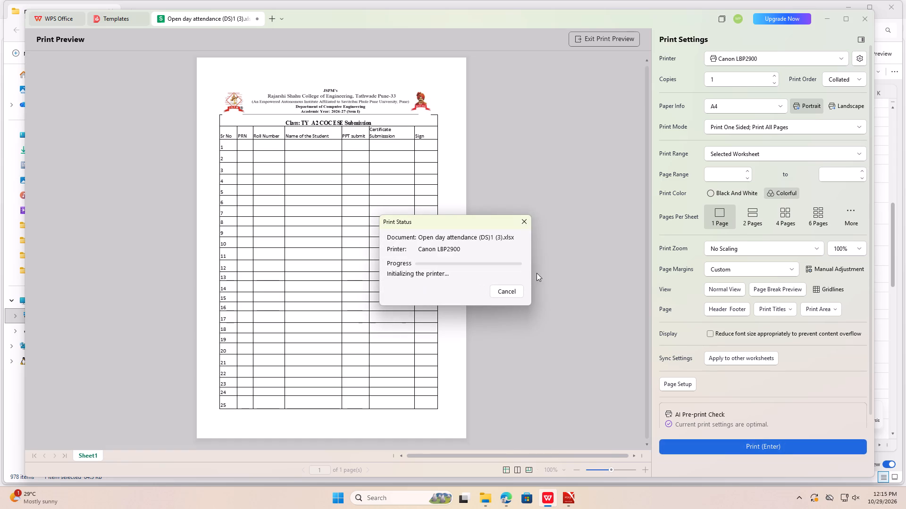
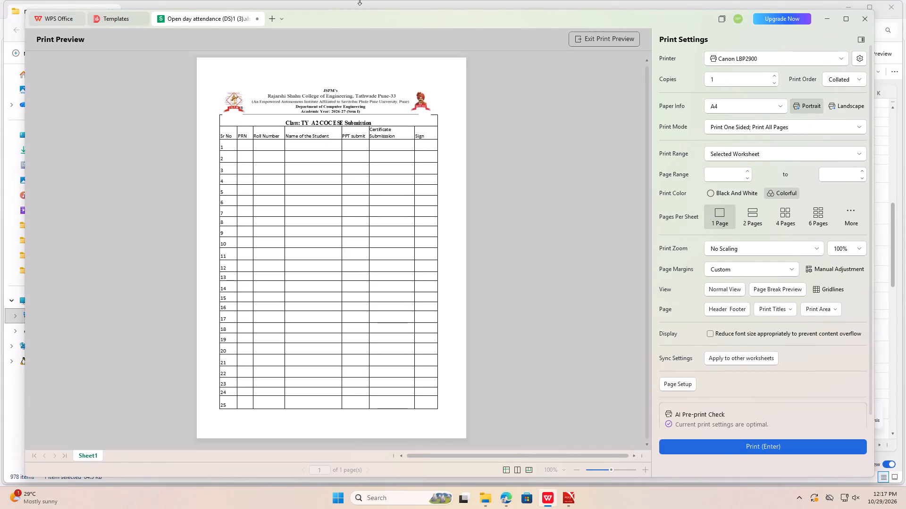
# Close the Open day attendance (DS)1 (3) workbook without saving its changes.
pyautogui.click(872, 23)
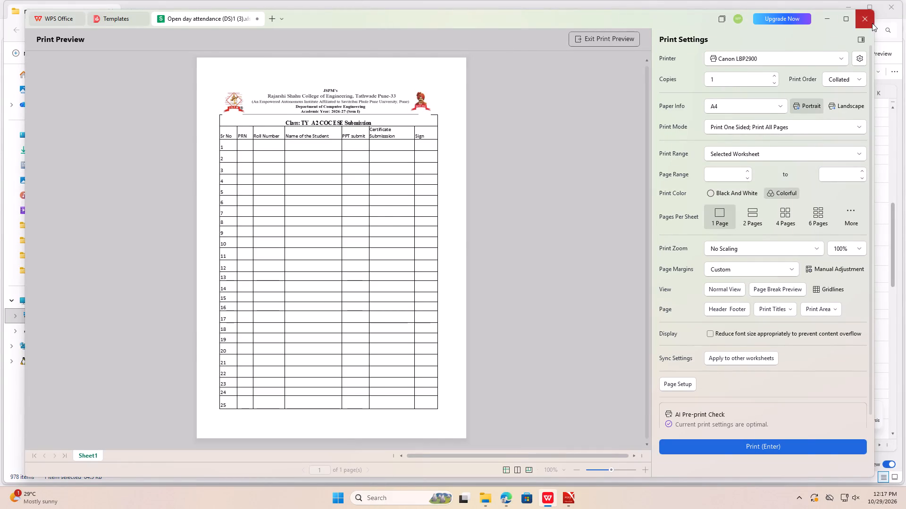
pyautogui.click(871, 20)
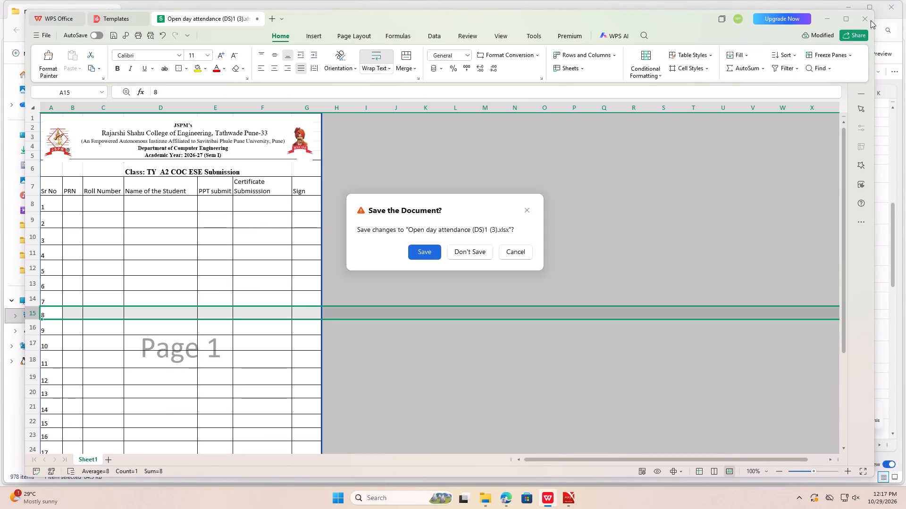
pyautogui.doubleClick(869, 19)
pyautogui.click(466, 250)
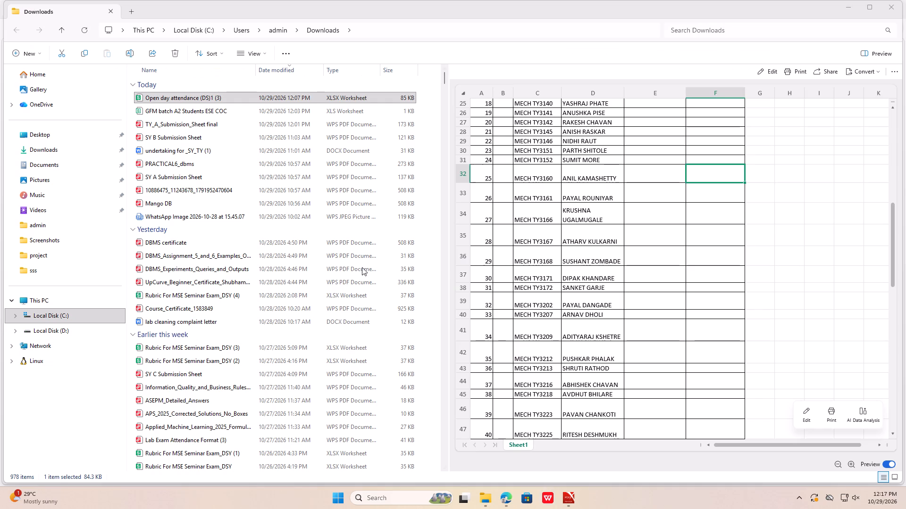
# Delete the Open day attendance (DS)1 (3) and GFM batch A2 Students ESE COC spreadsheets from the Downloads folder.
pyautogui.press('Delete')
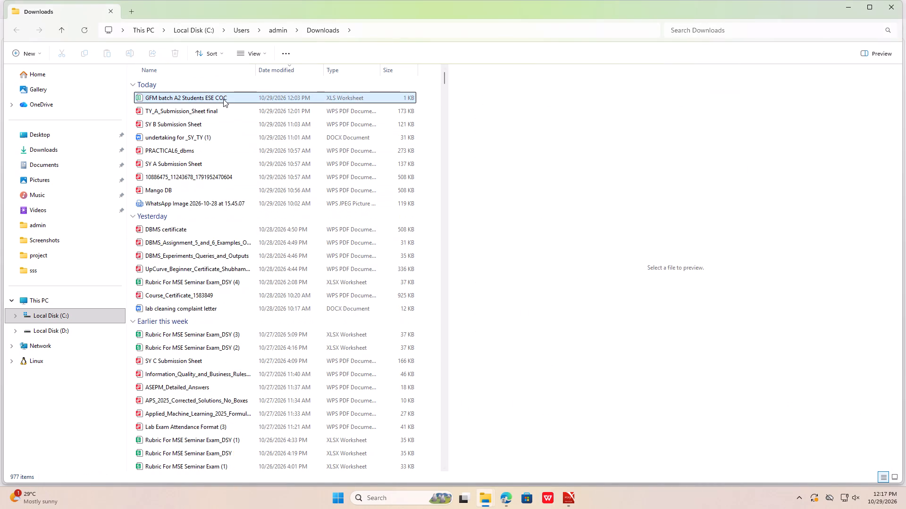
pyautogui.click(223, 99)
pyautogui.press('Delete')
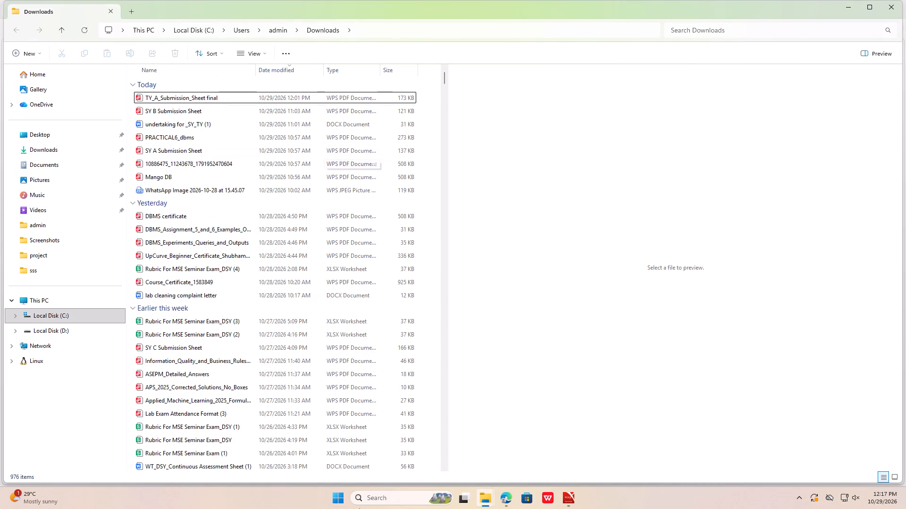
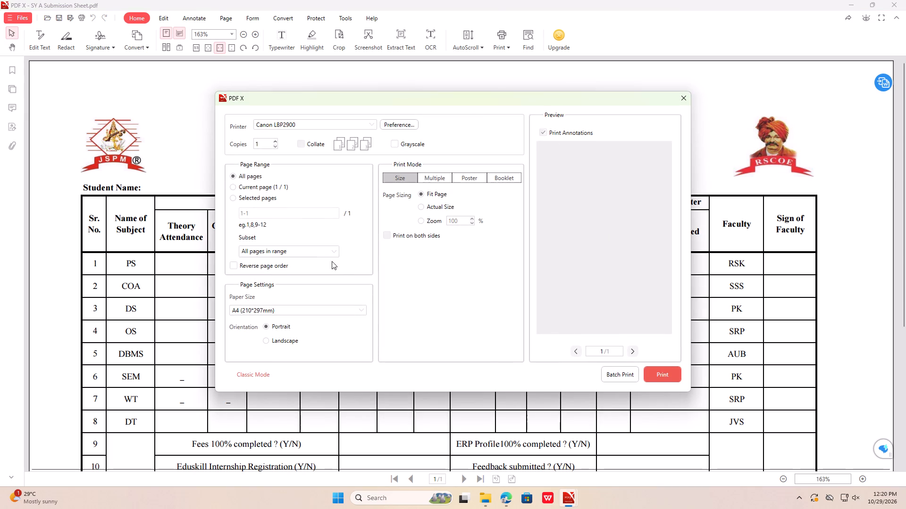
# Set the number of copies to 2 for the SY A Submission Sheet print job on the Canon LBP2900.
pyautogui.click(277, 146)
pyautogui.click(276, 146)
pyautogui.click(276, 142)
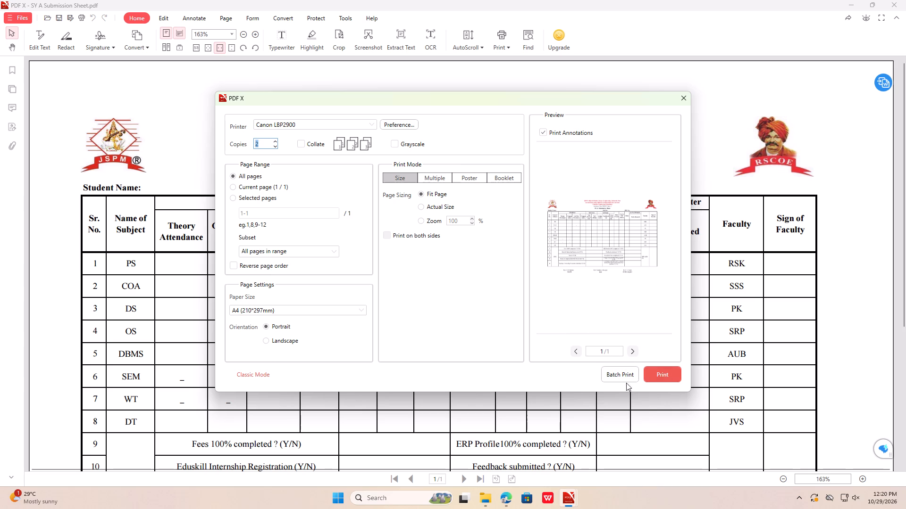
# Print two portrait A4 copies of the SY A Submission Sheet on the Canon LBP2900 and dismiss the printer status window.
pyautogui.click(654, 376)
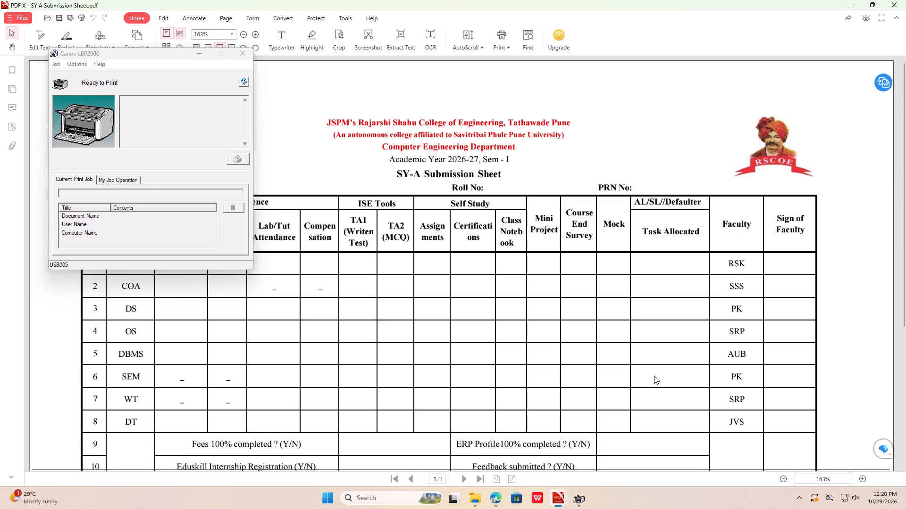
pyautogui.click(236, 50)
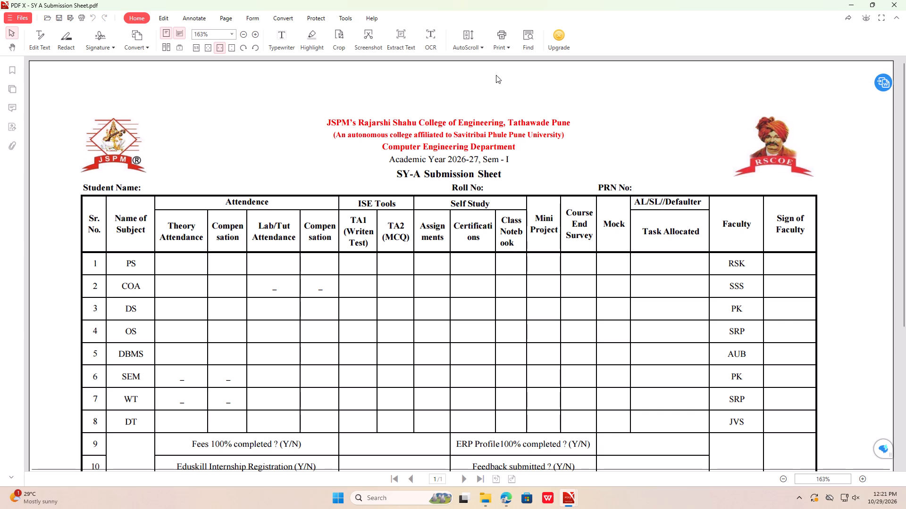
# Print two landscape A4 copies of the SY A Submission Sheet on the Canon LBP2900 and dismiss the printer status window.
pyautogui.click(499, 33)
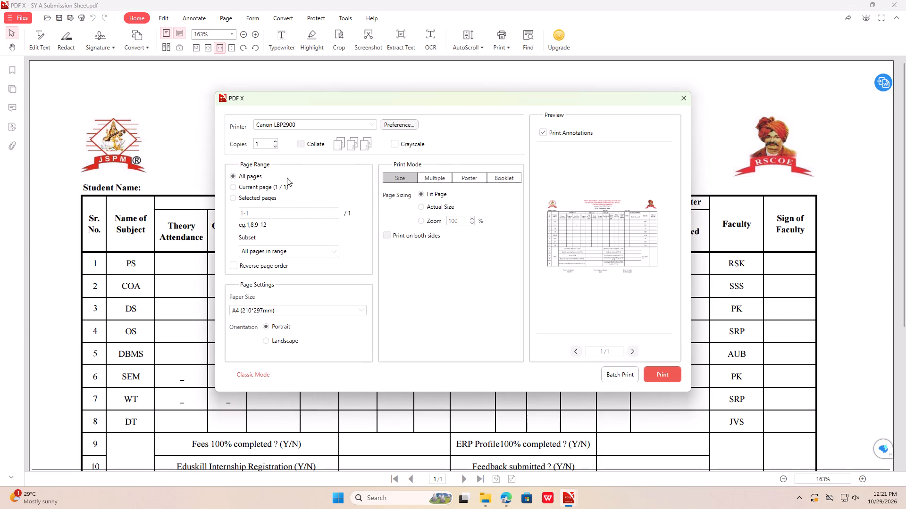
pyautogui.click(267, 339)
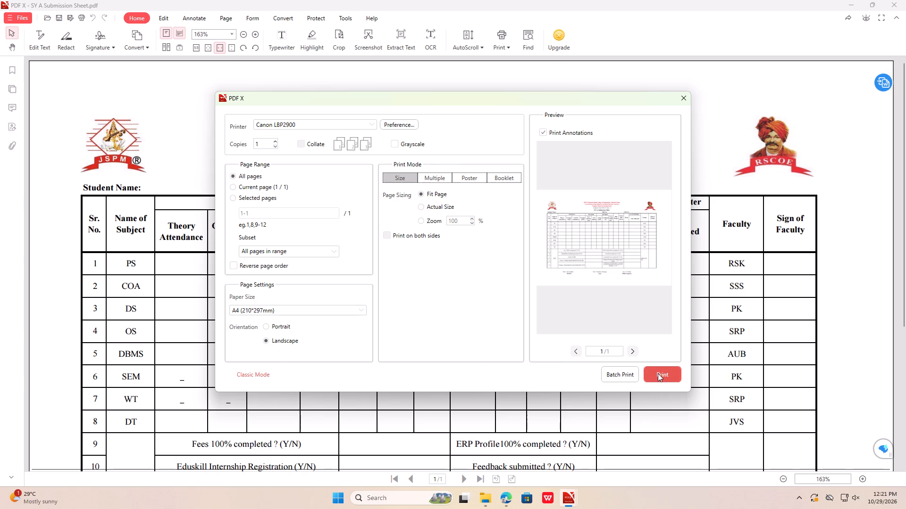
pyautogui.click(275, 147)
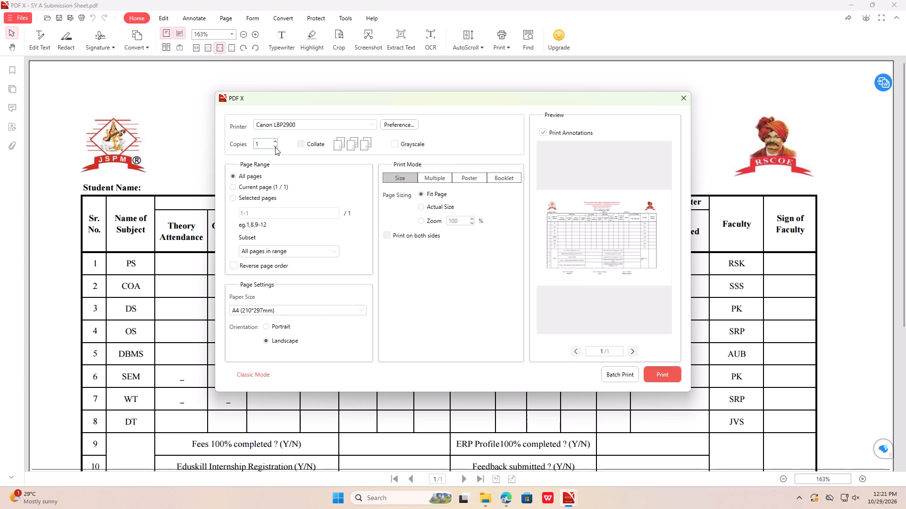
pyautogui.click(274, 143)
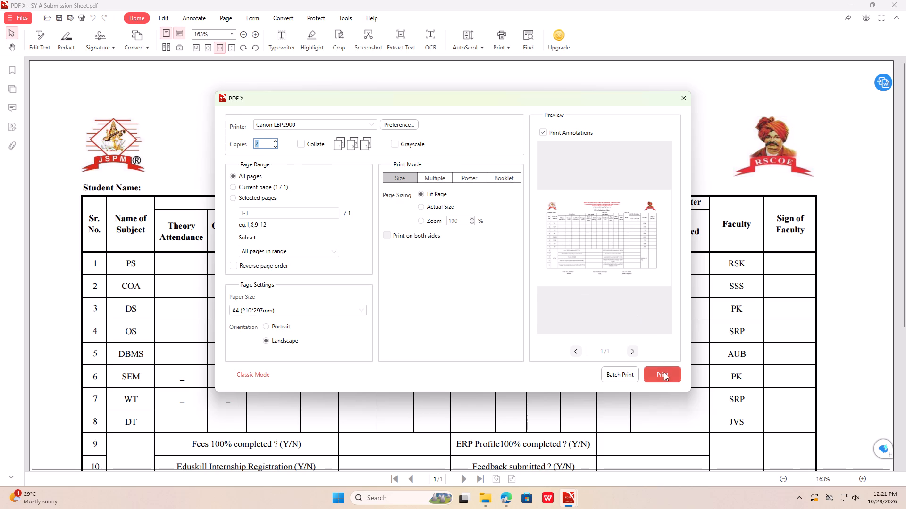
pyautogui.click(664, 373)
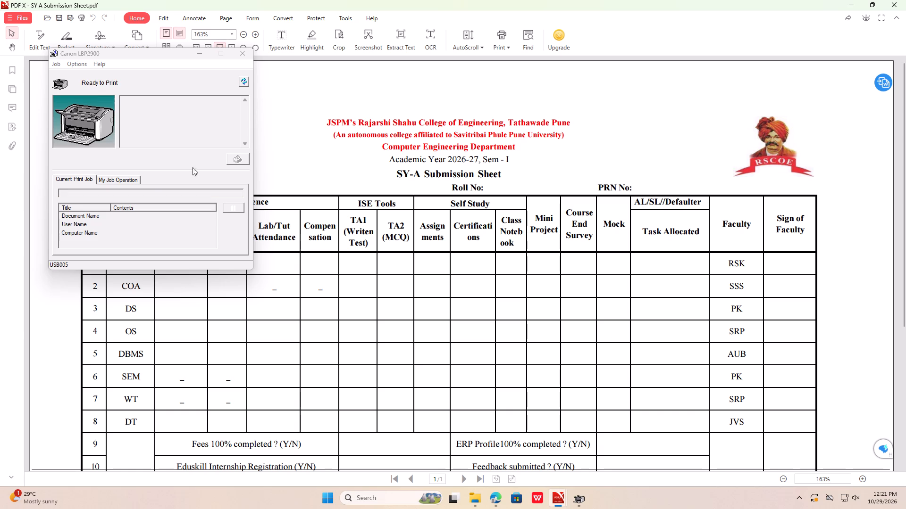
pyautogui.click(246, 57)
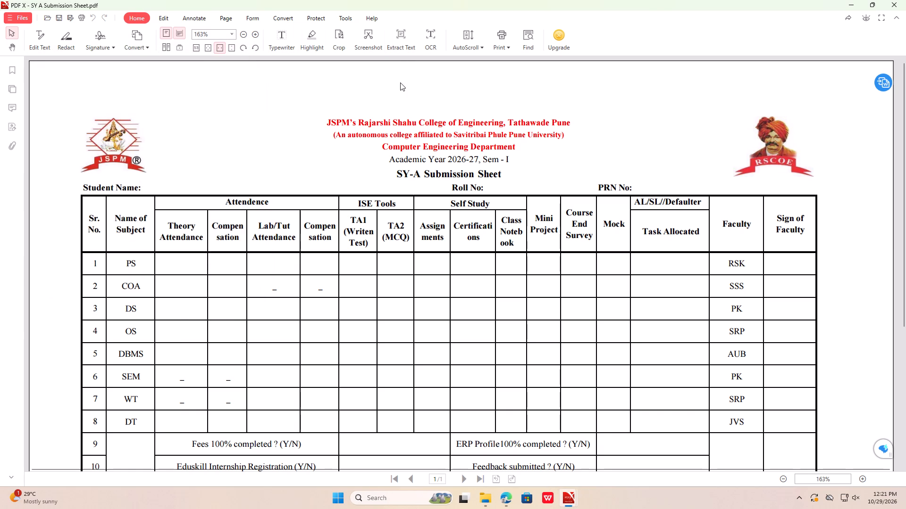
# Close the SY A Submission Sheet PDF.
pyautogui.click(896, 3)
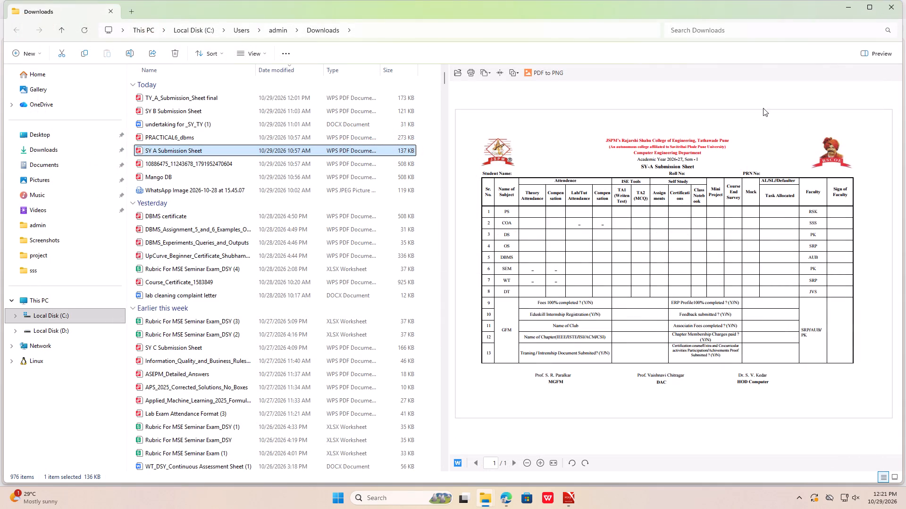